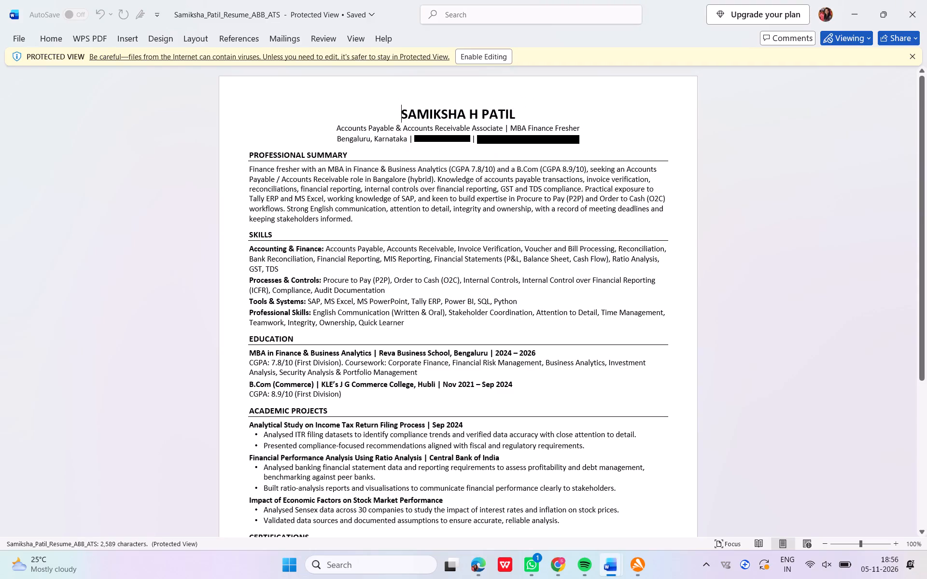
{"action": "left_click", "coordinate": [490, 61]}
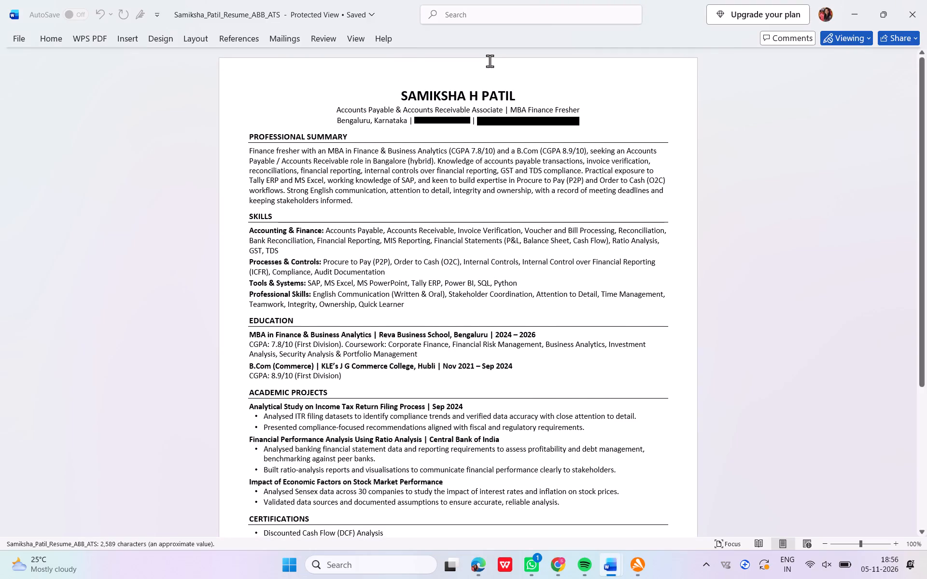
Read through the ABB ATS resume from the professional summary down to the additional information section.
{"action": "scroll", "coordinate": [504, 231], "scroll_direction": "down", "scroll_amount": 1}
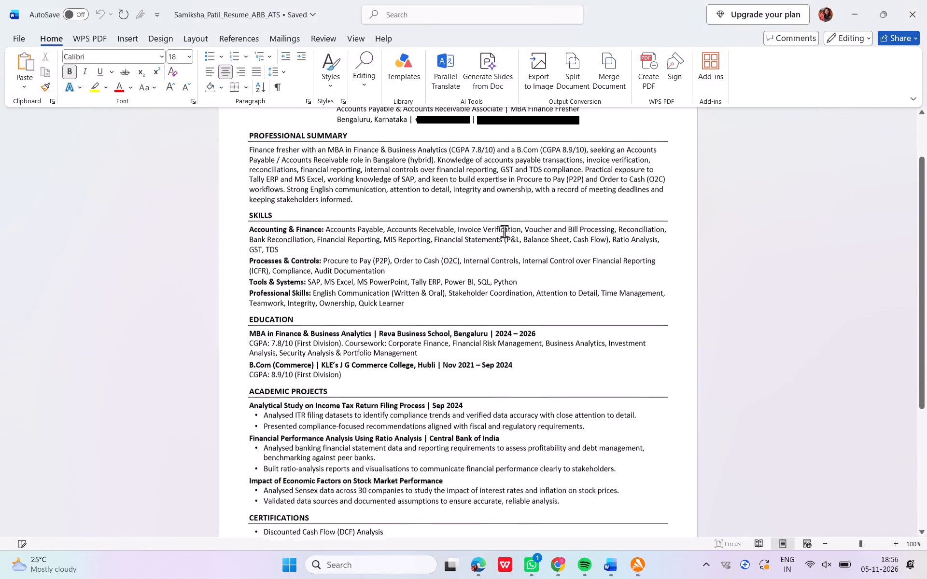
{"action": "scroll", "coordinate": [504, 231], "scroll_direction": "down", "scroll_amount": 2}
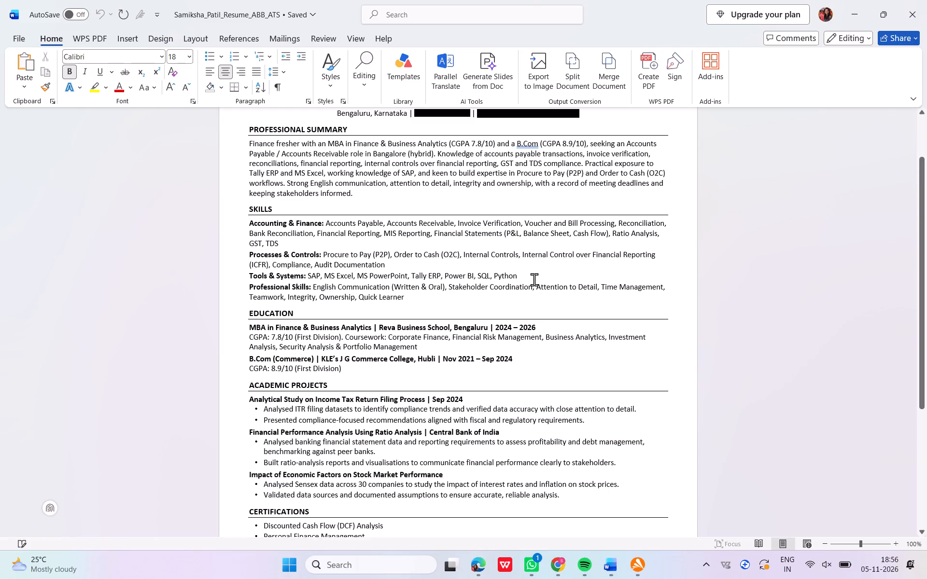
{"action": "scroll", "coordinate": [534, 279], "scroll_direction": "down", "scroll_amount": 1}
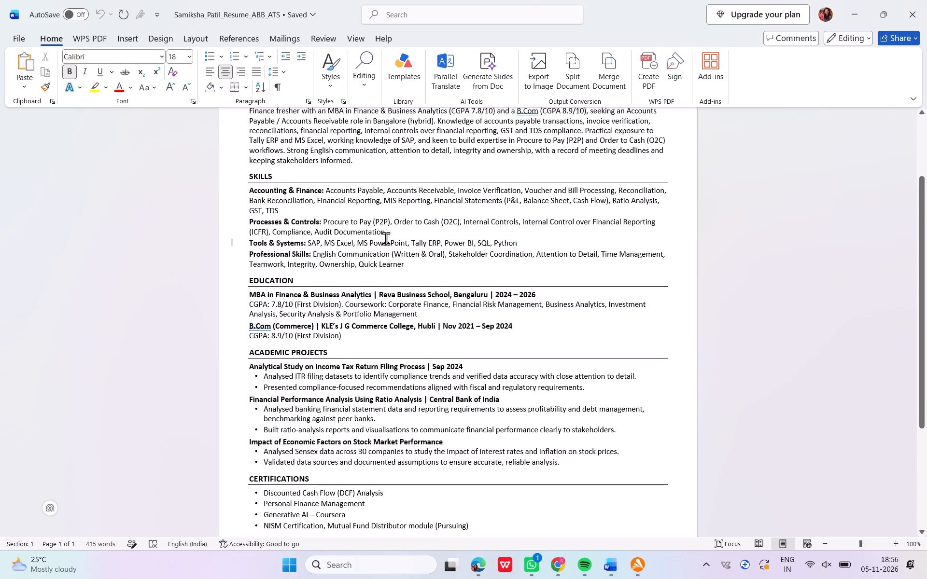
{"action": "scroll", "coordinate": [516, 288], "scroll_direction": "down", "scroll_amount": 1}
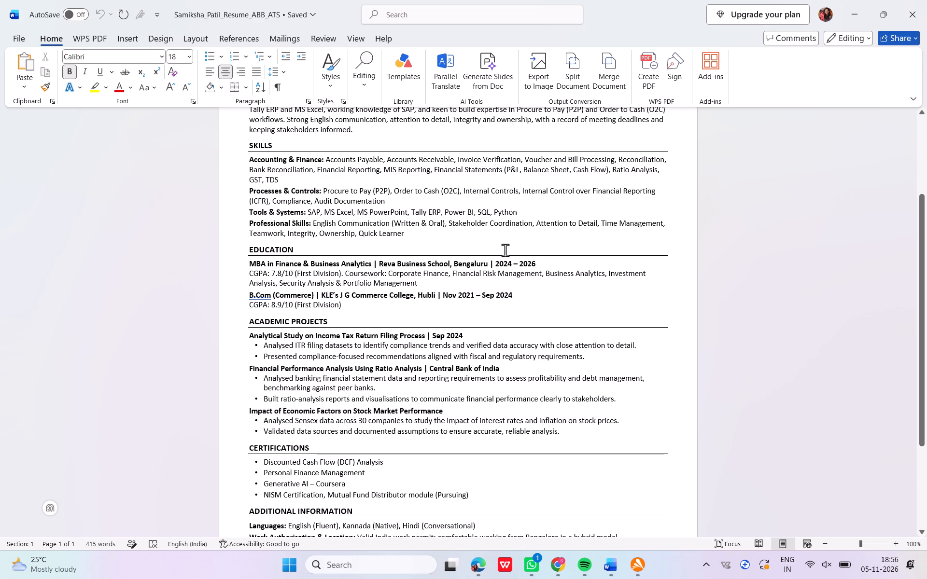
{"action": "scroll", "coordinate": [537, 244], "scroll_direction": "down", "scroll_amount": 1}
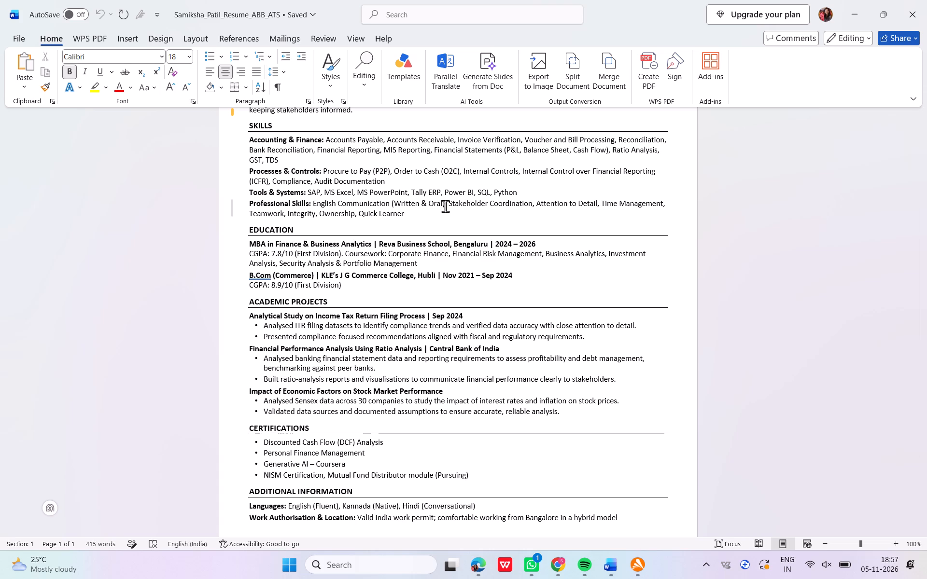
{"action": "scroll", "coordinate": [445, 206], "scroll_direction": "down", "scroll_amount": 1}
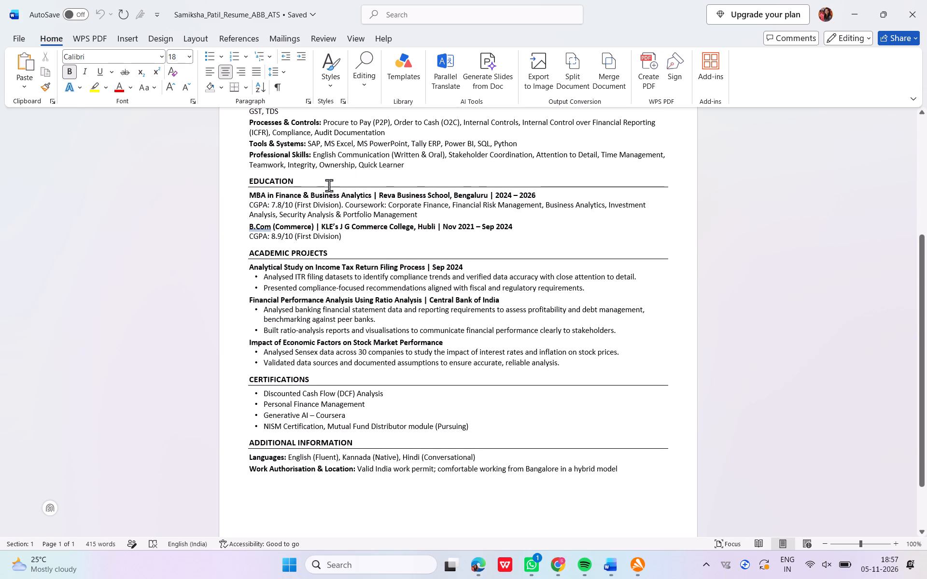
Delete "(Written & Oral)" after "English Communication" in the Professional Skills line.
{"action": "scroll", "coordinate": [438, 193], "scroll_direction": "up", "scroll_amount": 1}
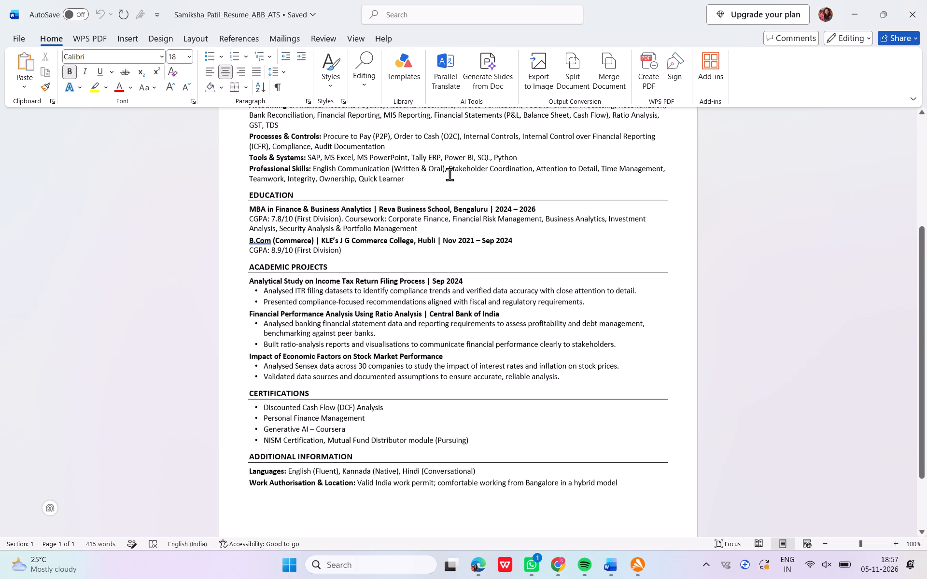
{"action": "left_click", "coordinate": [445, 169]}
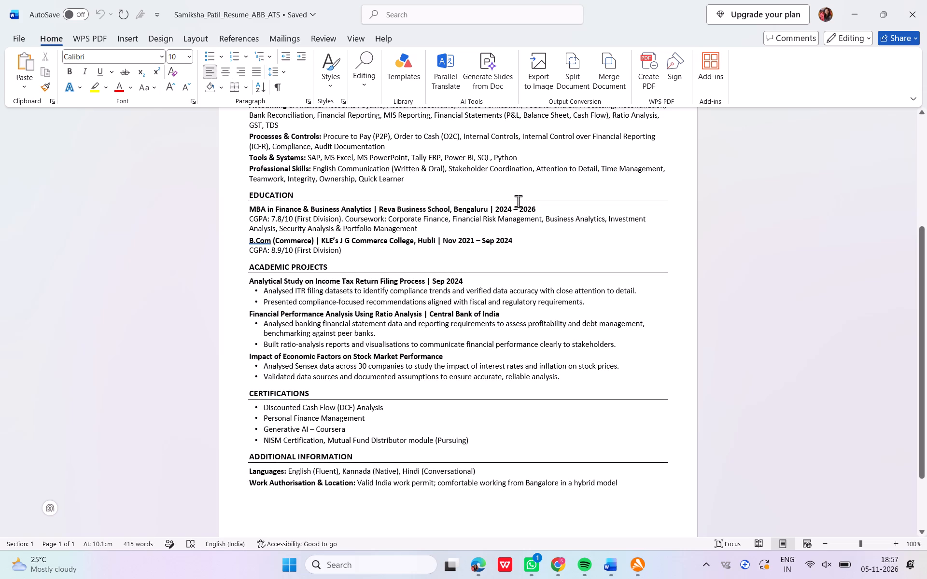
{"action": "key", "text": "BackSpace"}
{"action": "key", "text": "BackSpace"}
{"action": "key", "text": "BackSpace"}
{"action": "key", "text": "BackSpace"}
{"action": "key", "text": "BackSpace"}
{"action": "key", "text": "BackSpace"}
{"action": "key", "text": "BackSpace"}
{"action": "key", "text": "BackSpace"}
{"action": "key", "text": "BackSpace"}
{"action": "key", "text": "BackSpace"}
{"action": "key", "text": "BackSpace"}
{"action": "key", "text": "BackSpace"}
{"action": "key", "text": "BackSpace"}
{"action": "key", "text": "BackSpace"}
{"action": "key", "text": "BackSpace"}
{"action": "key", "text": "BackSpace"}
{"action": "key", "text": "BackSpace"}
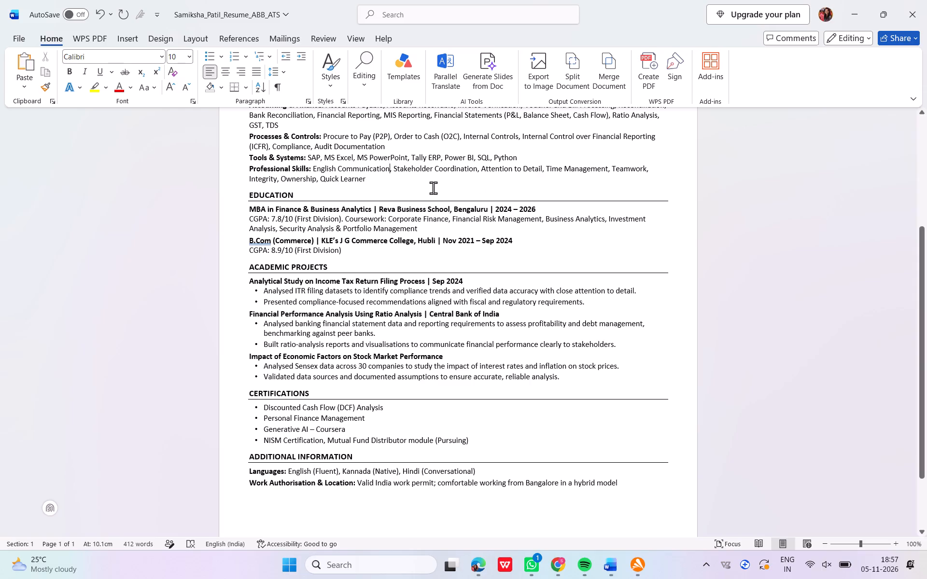
Review the skills, education, academic projects, certifications and additional information sections of the resume.
{"action": "scroll", "coordinate": [433, 188], "scroll_direction": "up", "scroll_amount": 1}
{"action": "scroll", "coordinate": [433, 188], "scroll_direction": "down", "scroll_amount": 1}
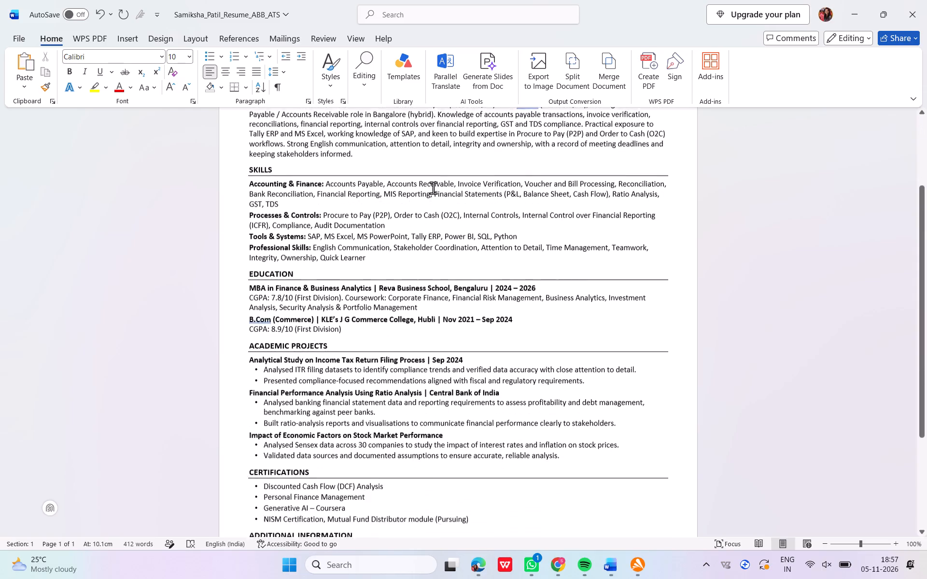
{"action": "scroll", "coordinate": [433, 188], "scroll_direction": "down", "scroll_amount": 3}
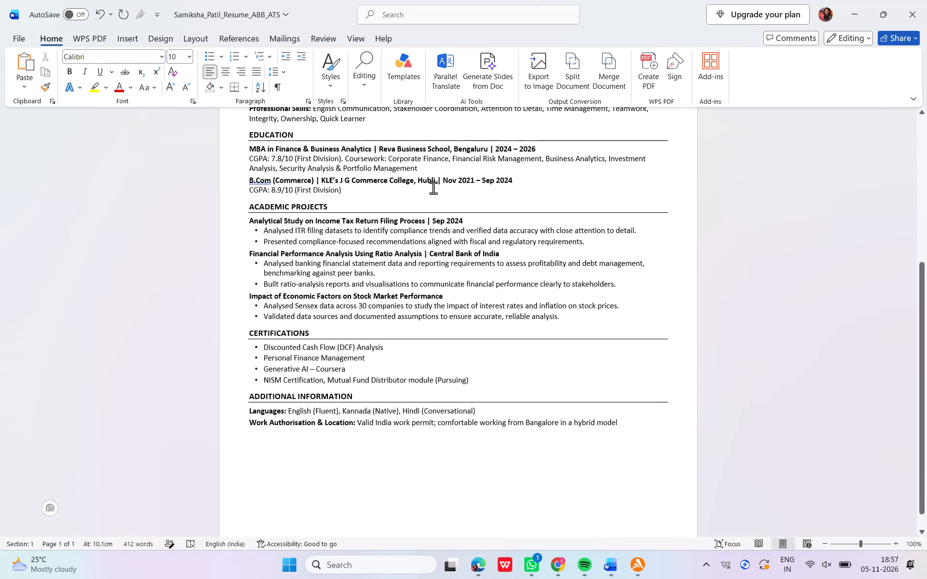
{"action": "left_click", "coordinate": [585, 243]}
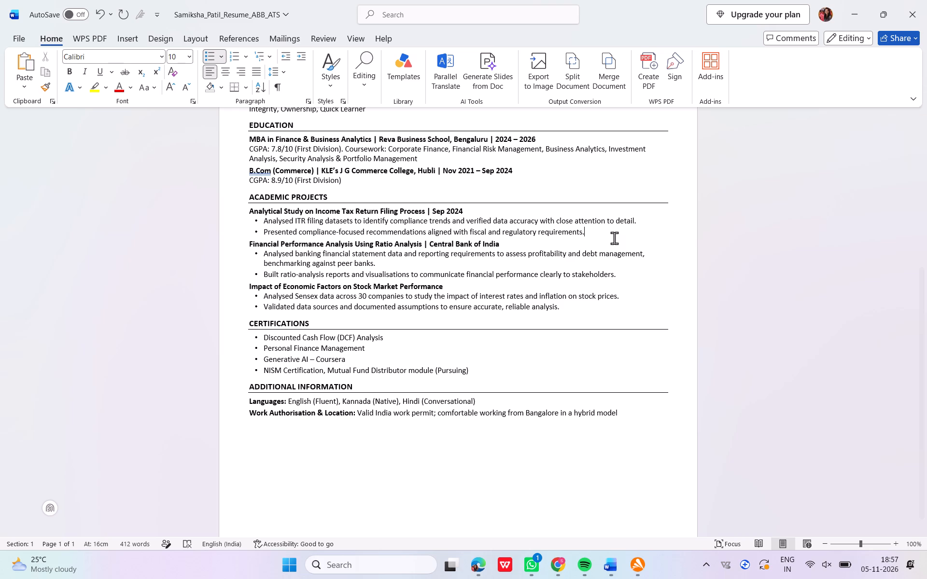
{"action": "scroll", "coordinate": [505, 367], "scroll_direction": "down", "scroll_amount": 1}
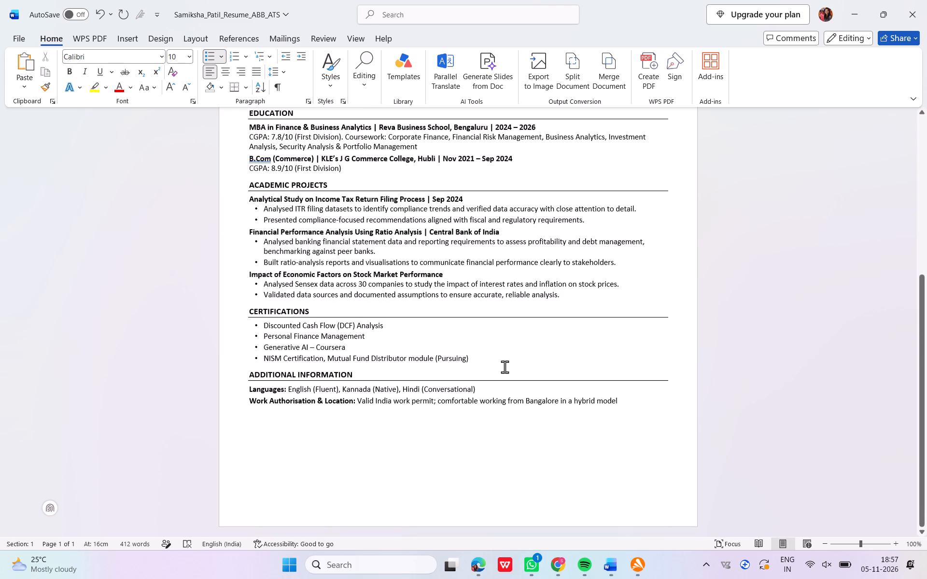
{"action": "scroll", "coordinate": [505, 367], "scroll_direction": "down", "scroll_amount": 1}
{"action": "scroll", "coordinate": [505, 367], "scroll_direction": "up", "scroll_amount": 2}
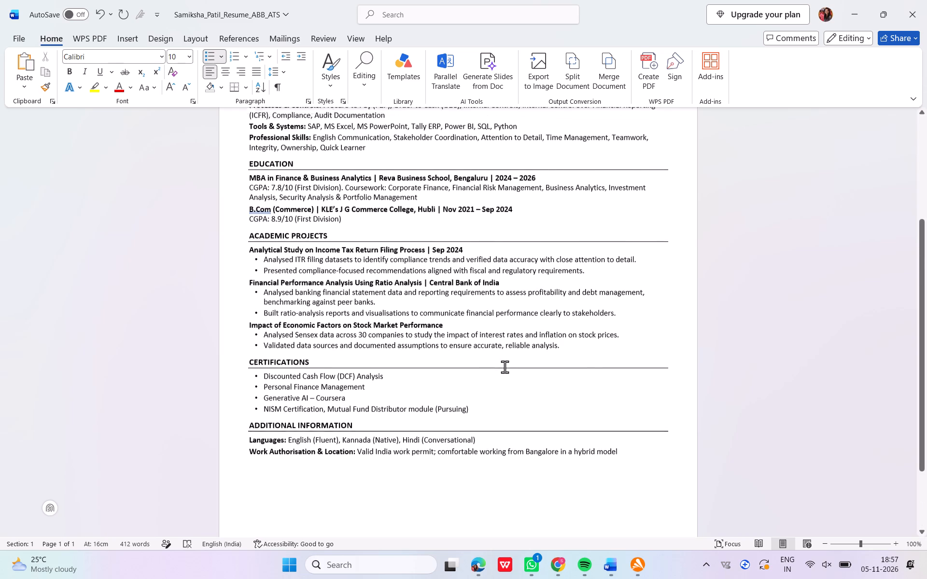
{"action": "scroll", "coordinate": [505, 367], "scroll_direction": "up", "scroll_amount": 1}
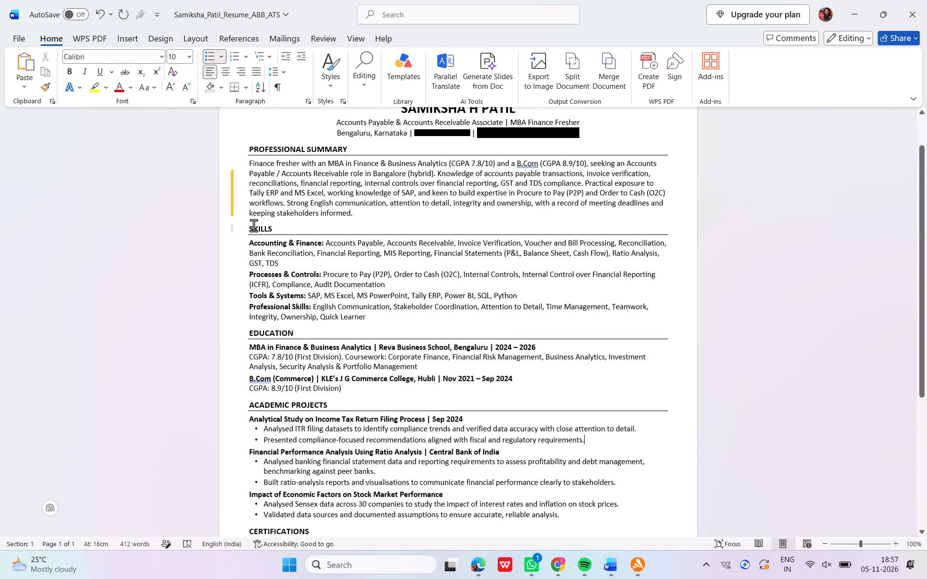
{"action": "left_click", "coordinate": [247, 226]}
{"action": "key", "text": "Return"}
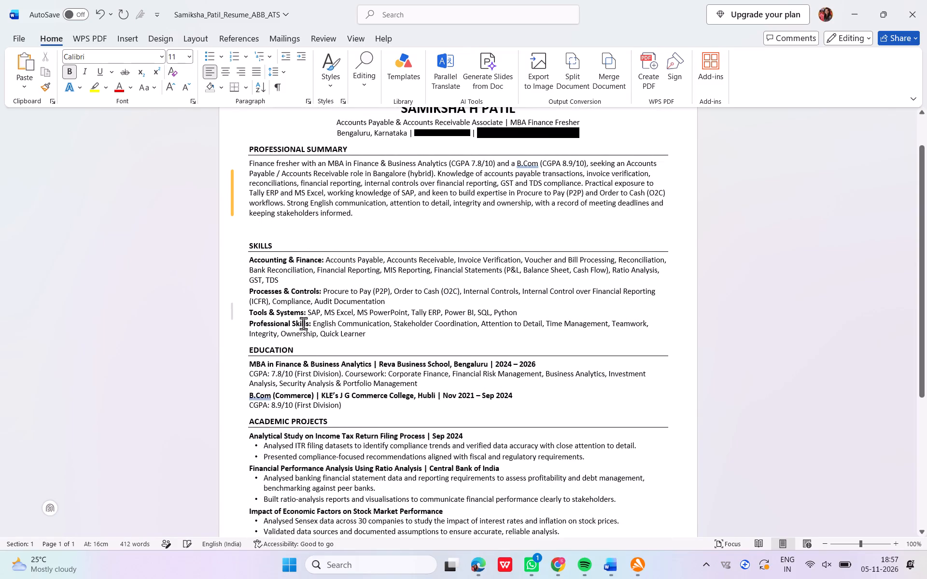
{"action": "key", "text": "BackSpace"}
Add a blank line without a bullet below the Analytical Study on Income Tax Return Filing Process project.
{"action": "scroll", "coordinate": [332, 372], "scroll_direction": "down", "scroll_amount": 1}
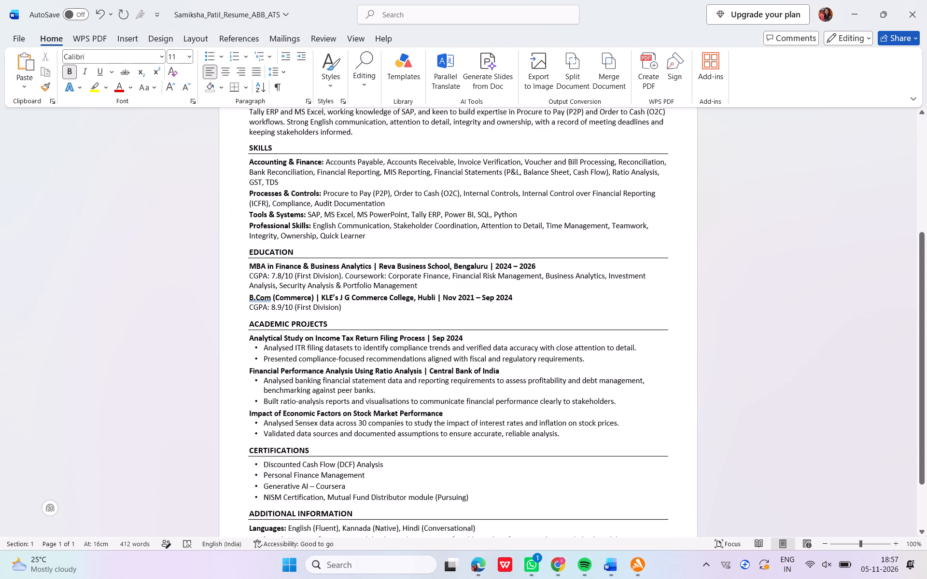
{"action": "scroll", "coordinate": [332, 372], "scroll_direction": "down", "scroll_amount": 2}
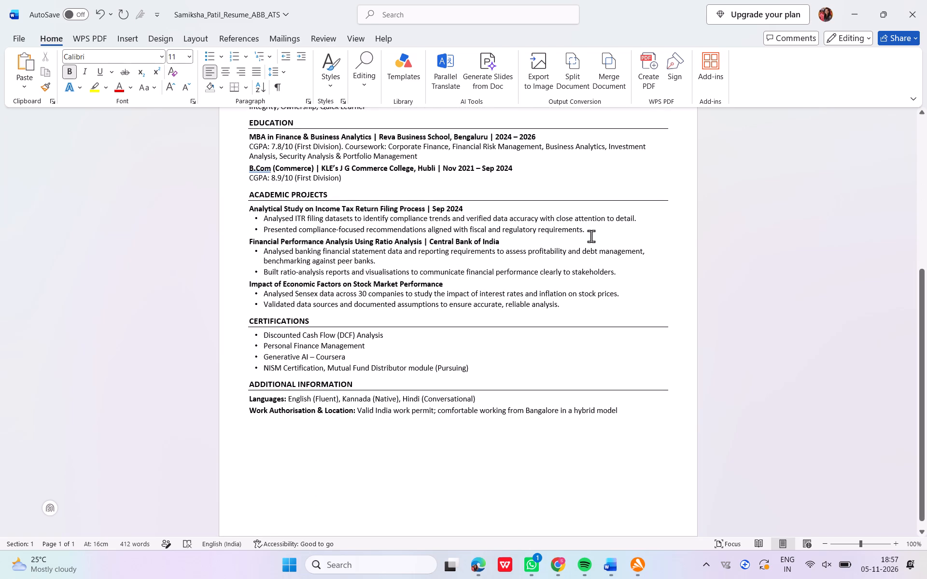
{"action": "left_click", "coordinate": [591, 235]}
{"action": "key", "text": "Return"}
{"action": "key", "text": "BackSpace"}
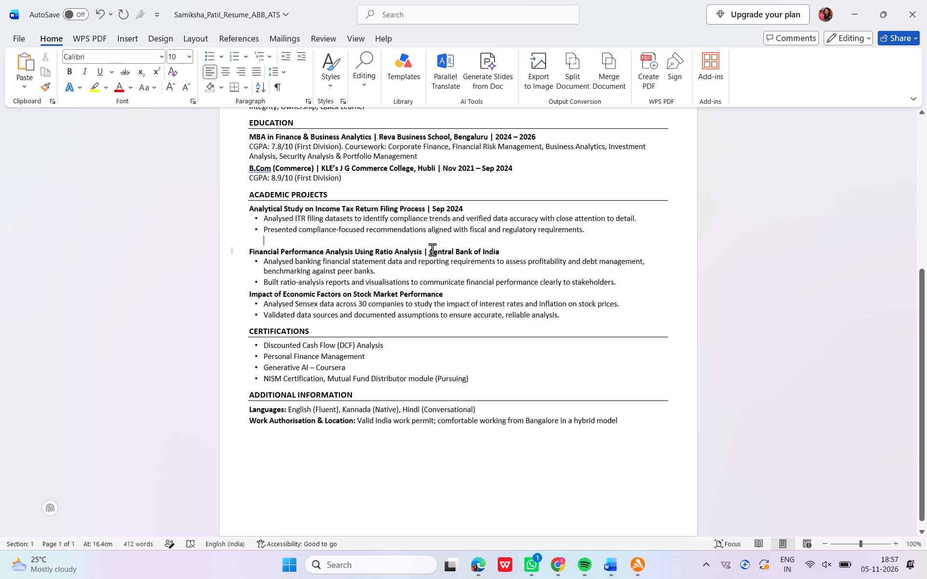
Switch to the ABB AP/AR resume and open the other candidate's updated resume from the recent files.
{"action": "key", "text": "alt+Tab"}
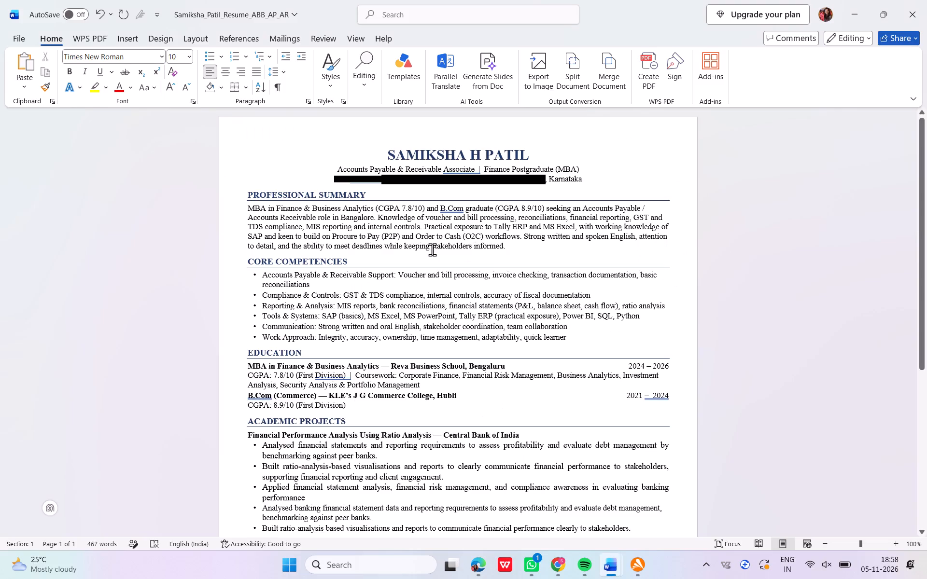
{"action": "left_click", "coordinate": [22, 38]}
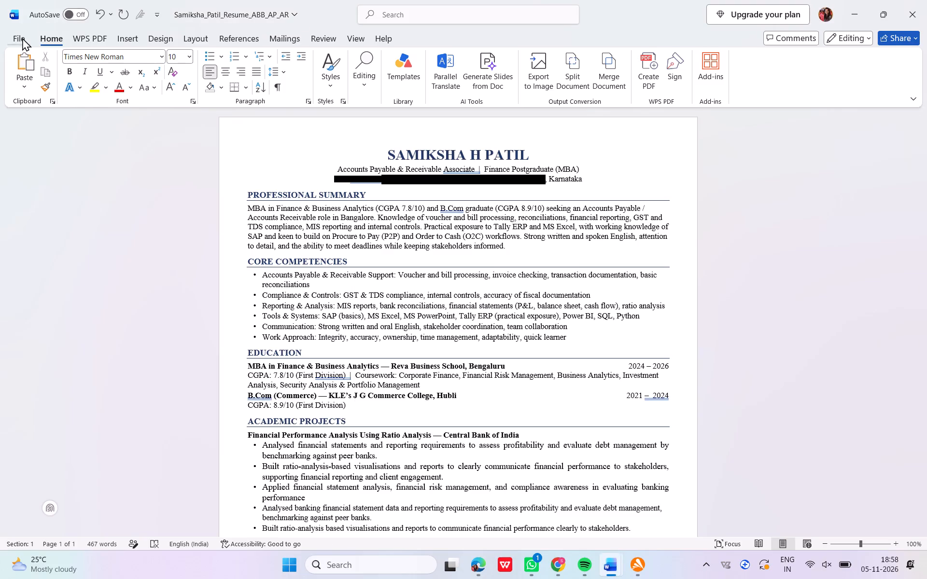
{"action": "double_click", "coordinate": [216, 422]}
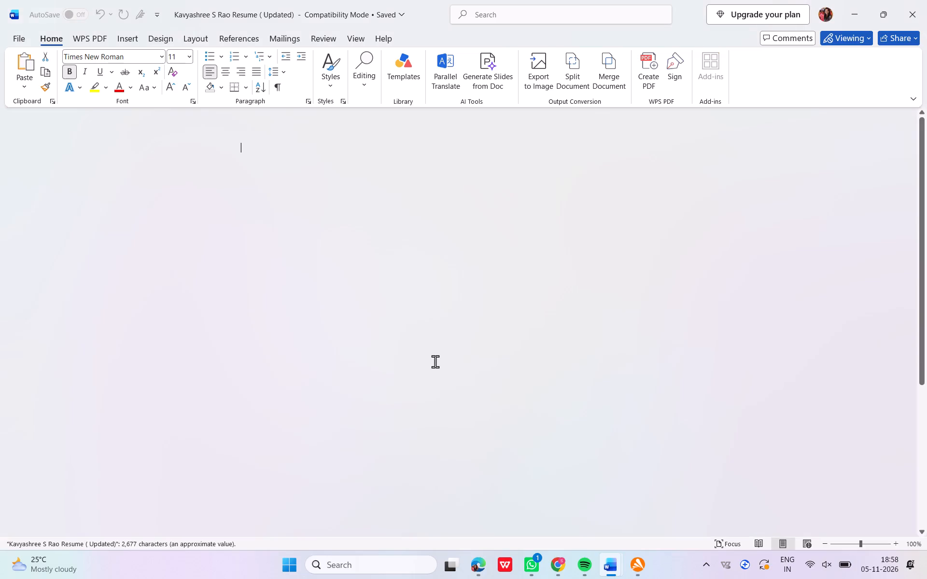
Examine the education, internship, academic project, certification and additional information sections of the other candidate's resume.
{"action": "scroll", "coordinate": [422, 365], "scroll_direction": "down", "scroll_amount": 2}
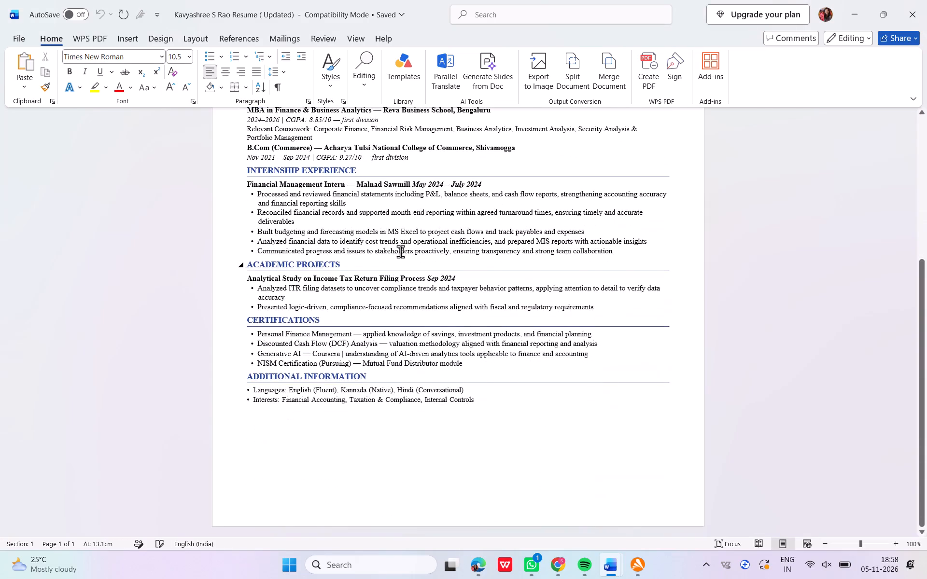
{"action": "scroll", "coordinate": [469, 223], "scroll_direction": "right", "scroll_amount": 2}
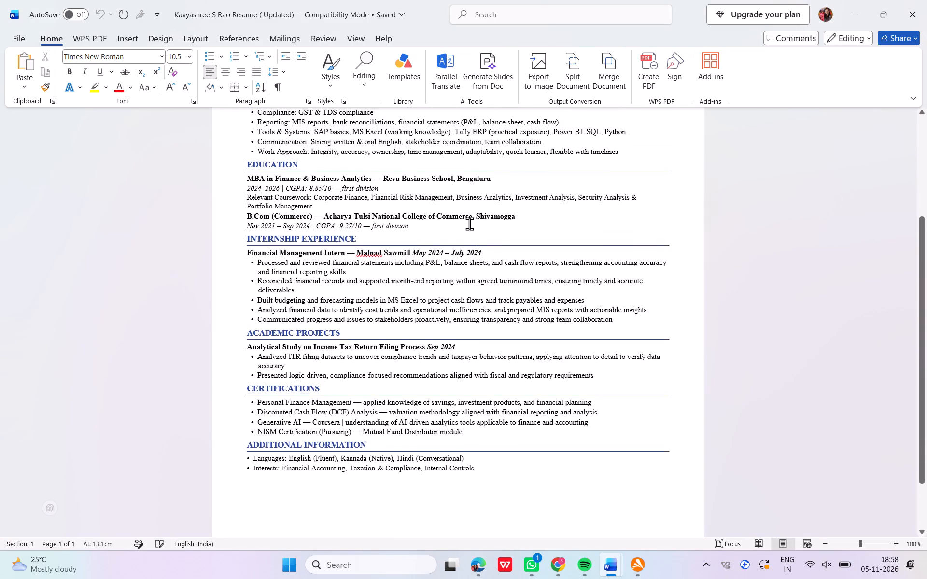
{"action": "scroll", "coordinate": [469, 223], "scroll_direction": "right", "scroll_amount": 2}
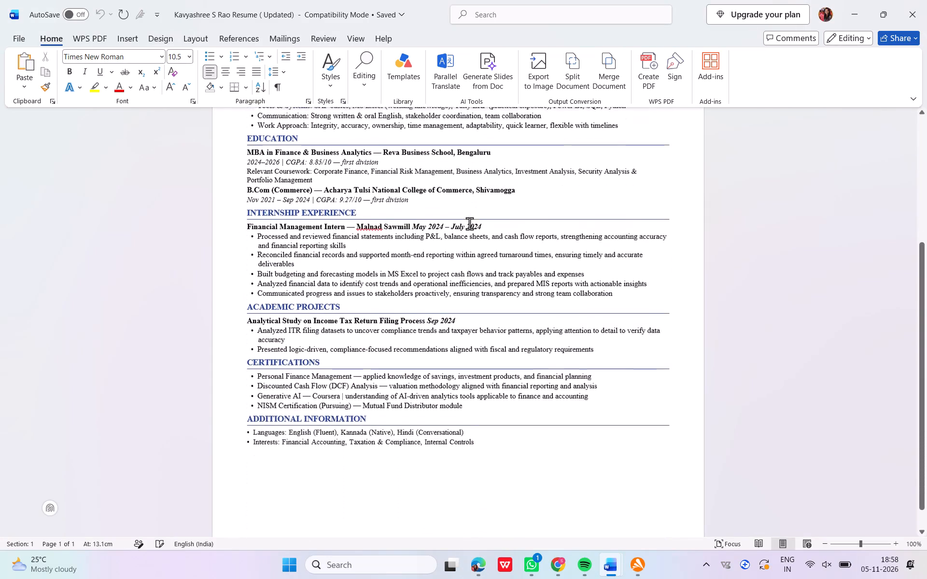
{"action": "scroll", "coordinate": [469, 223], "scroll_direction": "right", "scroll_amount": 1}
{"action": "scroll", "coordinate": [469, 223], "scroll_direction": "down", "scroll_amount": 1}
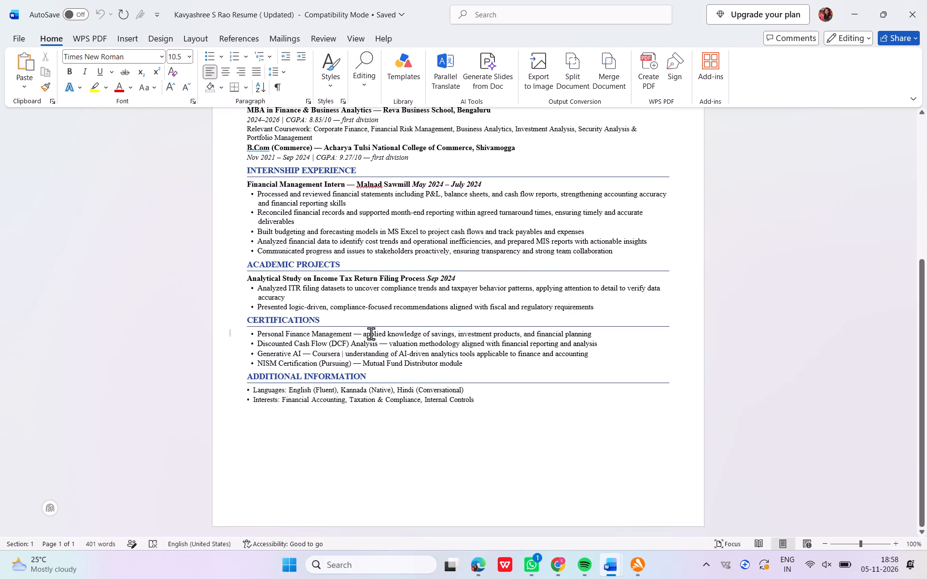
Compare the ABB AP/AR resume's content with the other candidate's resume, then minimise the other resume and return to the top of the ABB one.
{"action": "key", "text": "alt+Tab"}
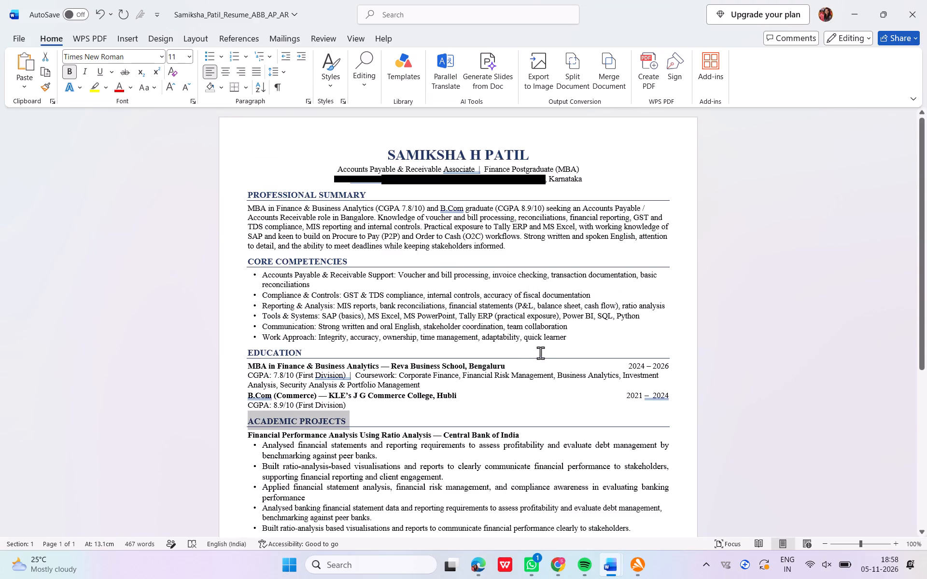
{"action": "scroll", "coordinate": [495, 426], "scroll_direction": "down", "scroll_amount": 1}
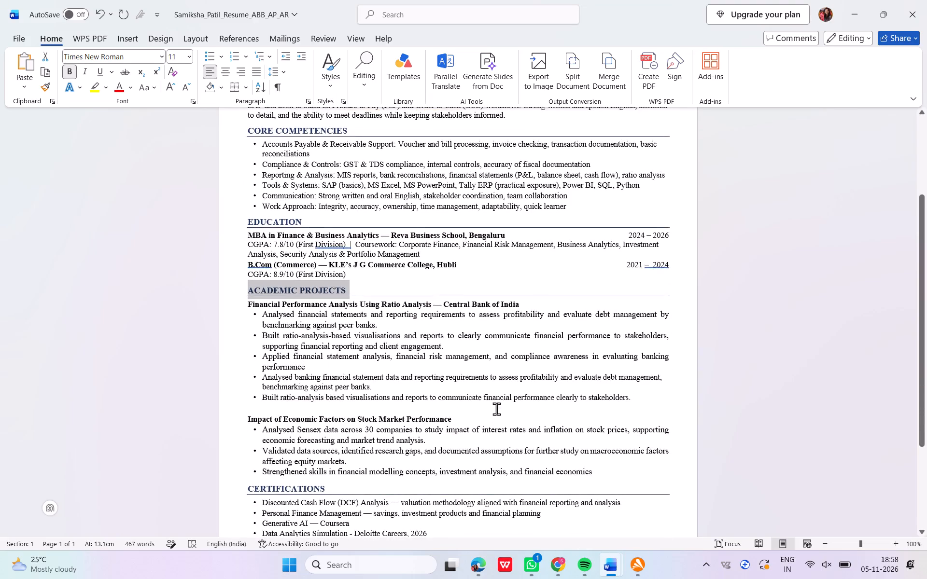
{"action": "left_click", "coordinate": [641, 401]}
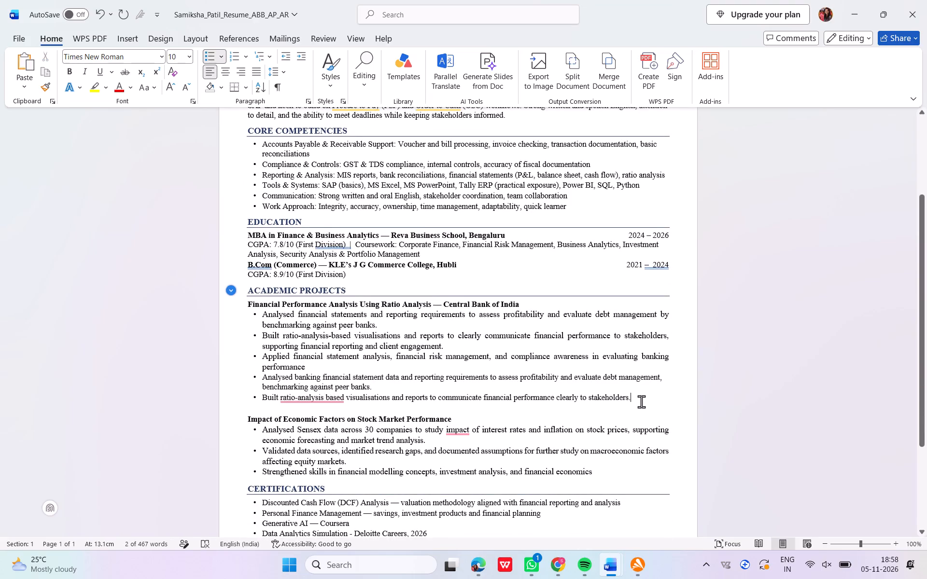
{"action": "key", "text": "alt+Tab"}
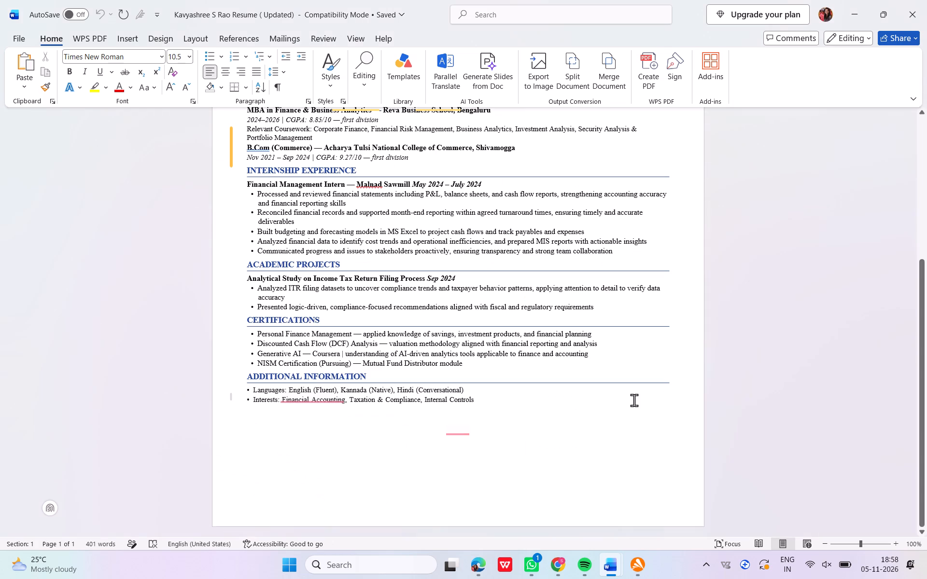
{"action": "scroll", "coordinate": [517, 375], "scroll_direction": "up", "scroll_amount": 1}
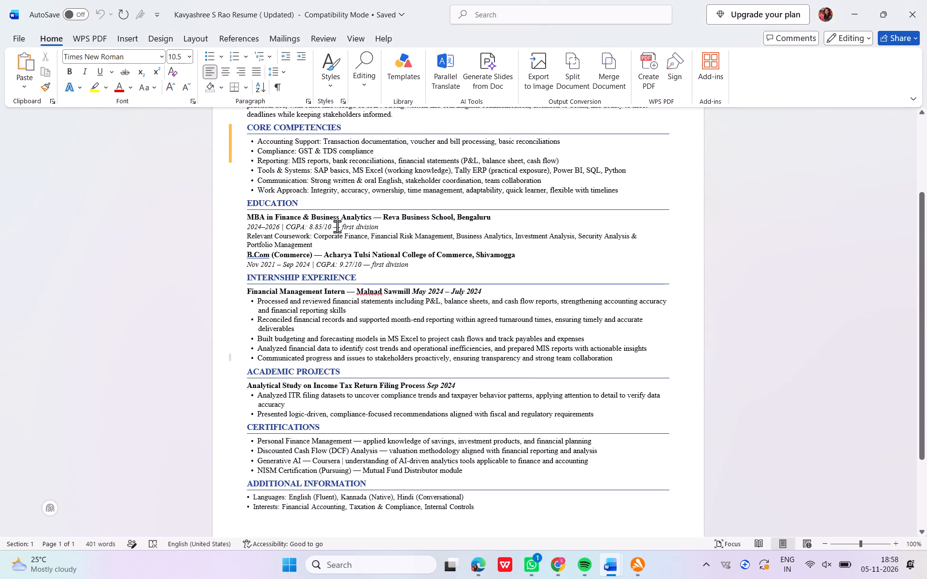
{"action": "left_click", "coordinate": [21, 41]}
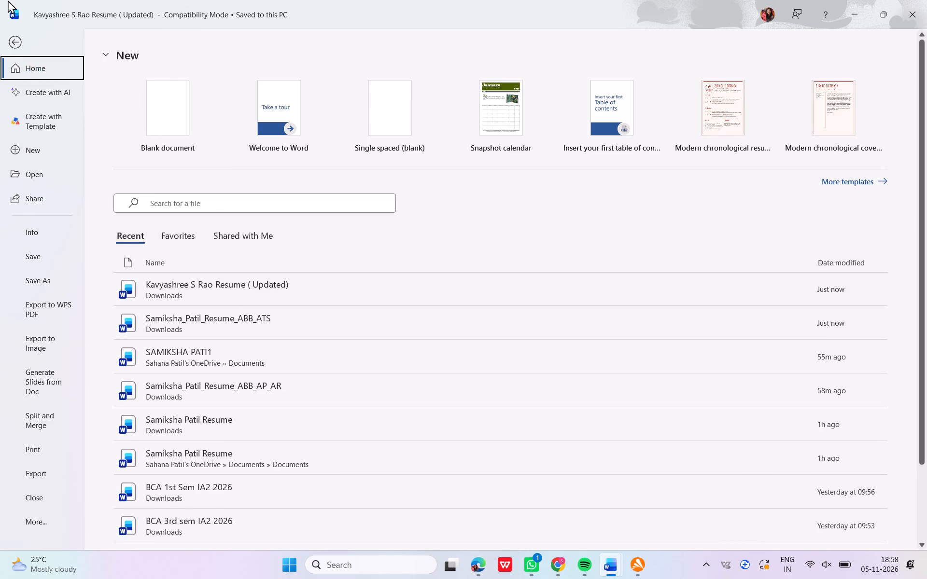
{"action": "left_click", "coordinate": [11, 42]}
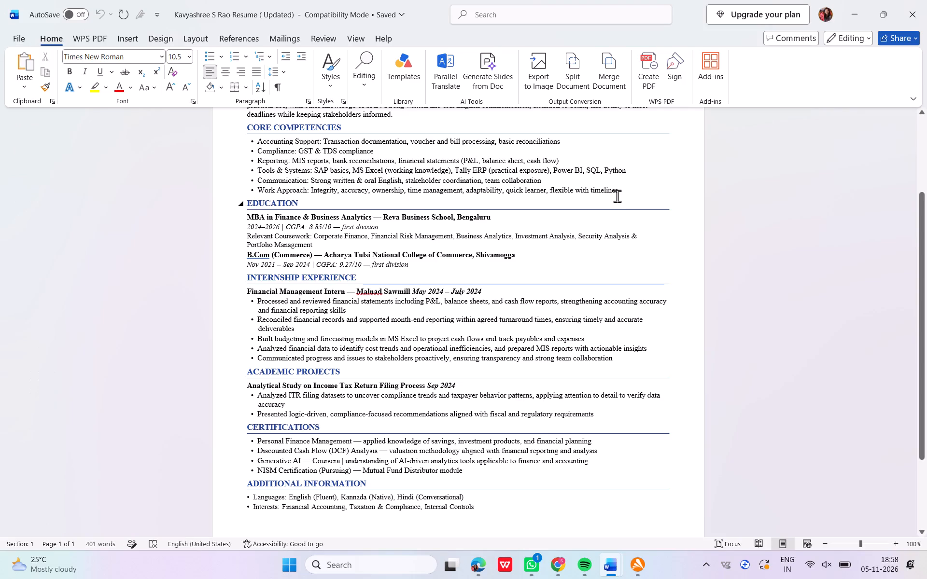
{"action": "left_click", "coordinate": [857, 11]}
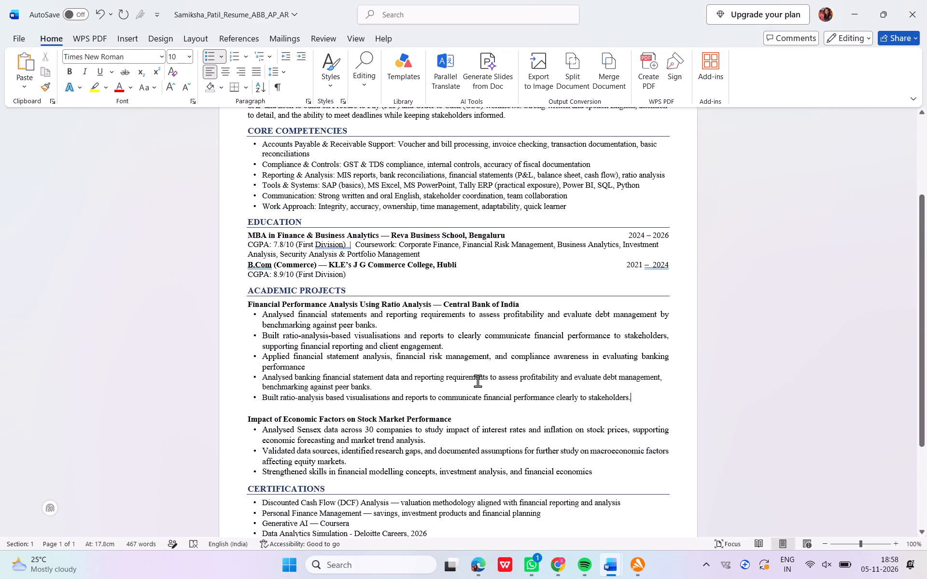
{"action": "scroll", "coordinate": [454, 391], "scroll_direction": "up", "scroll_amount": 2}
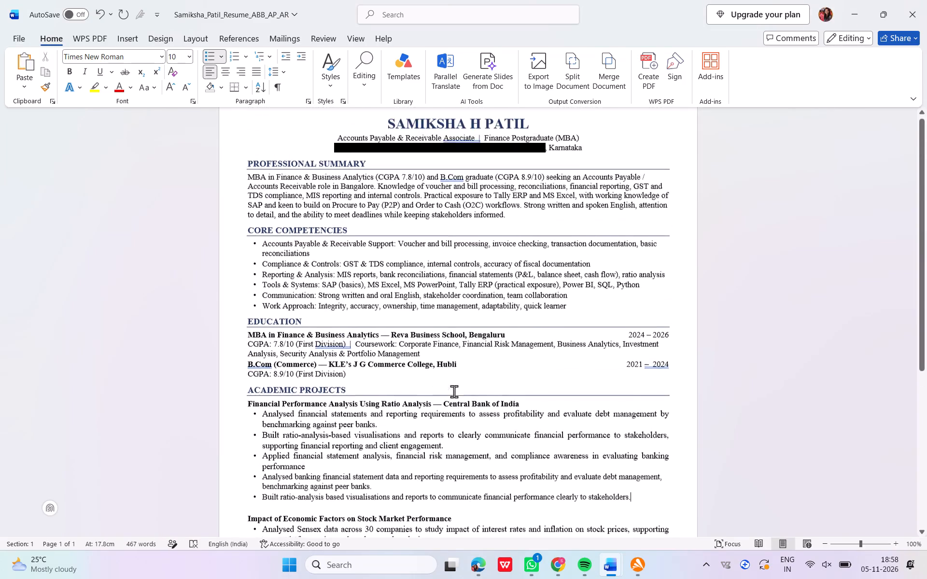
Return to the ABB ATS resume and remove the blank line below the Analytical Study on Income Tax Return Filing Process project.
{"action": "scroll", "coordinate": [454, 391], "scroll_direction": "up", "scroll_amount": 1}
{"action": "scroll", "coordinate": [454, 391], "scroll_direction": "down", "scroll_amount": 3}
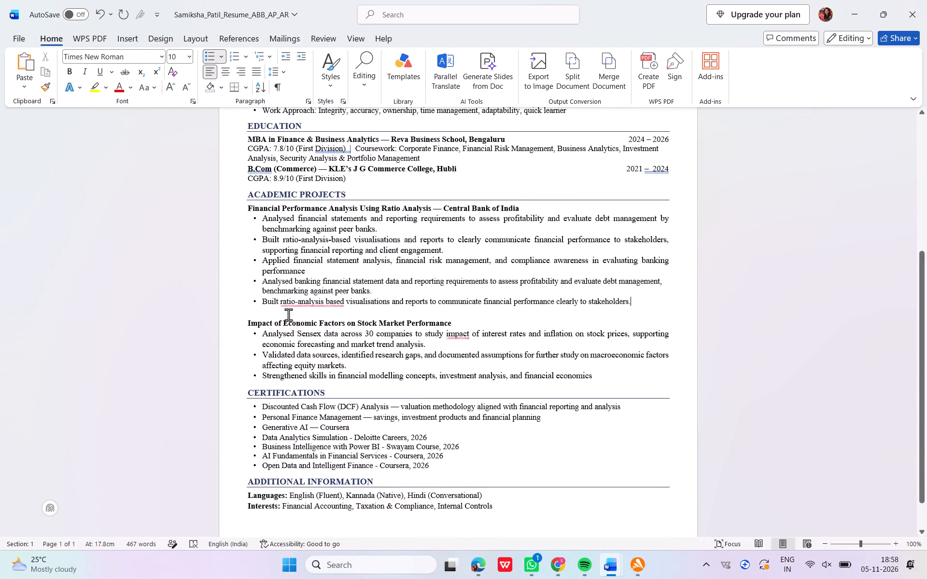
{"action": "left_click", "coordinate": [856, 16]}
{"action": "scroll", "coordinate": [505, 328], "scroll_direction": "up", "scroll_amount": 2}
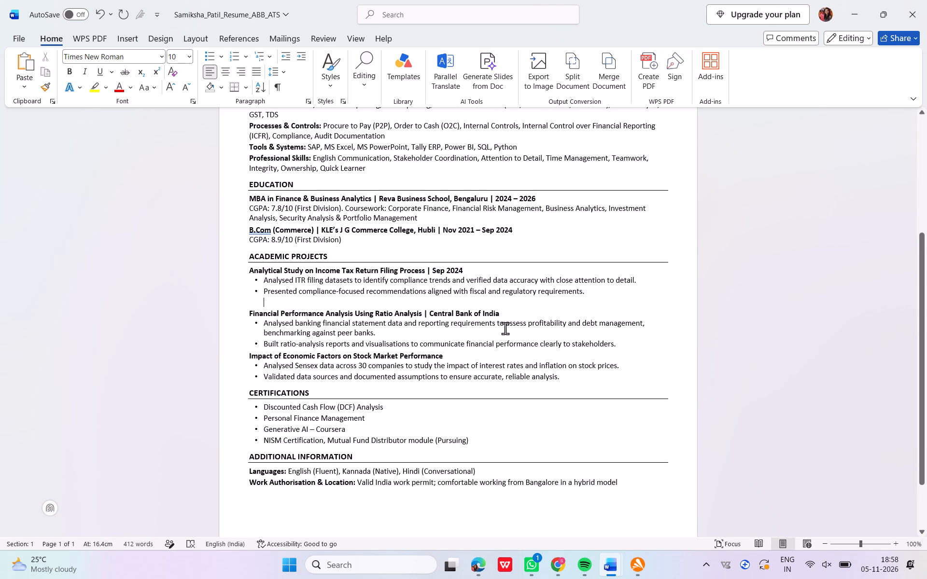
{"action": "key", "text": "BackSpace"}
{"action": "key", "text": "BackSpace"}
{"action": "key", "text": "BackSpace"}
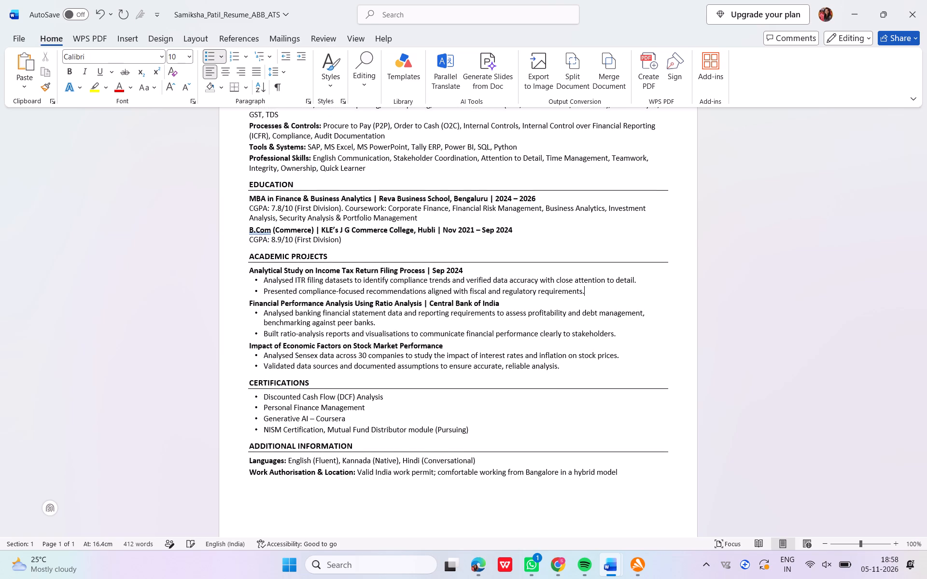
Replace the Impact of Economic Factors on Stock Market Performance bullets in the ATS resume with the three bullets from the AP/AR resume.
{"action": "key", "text": "alt+Tab"}
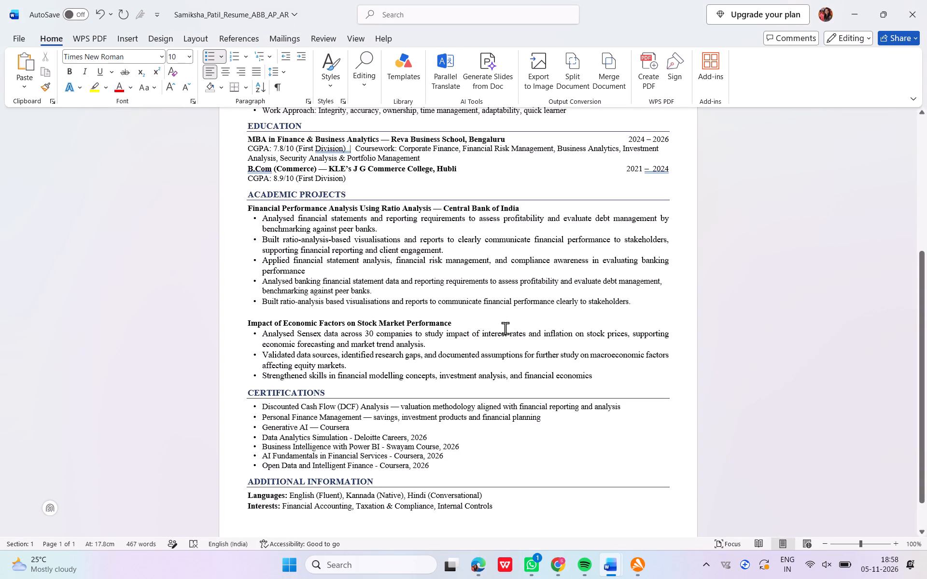
{"action": "scroll", "coordinate": [340, 368], "scroll_direction": "down", "scroll_amount": 1}
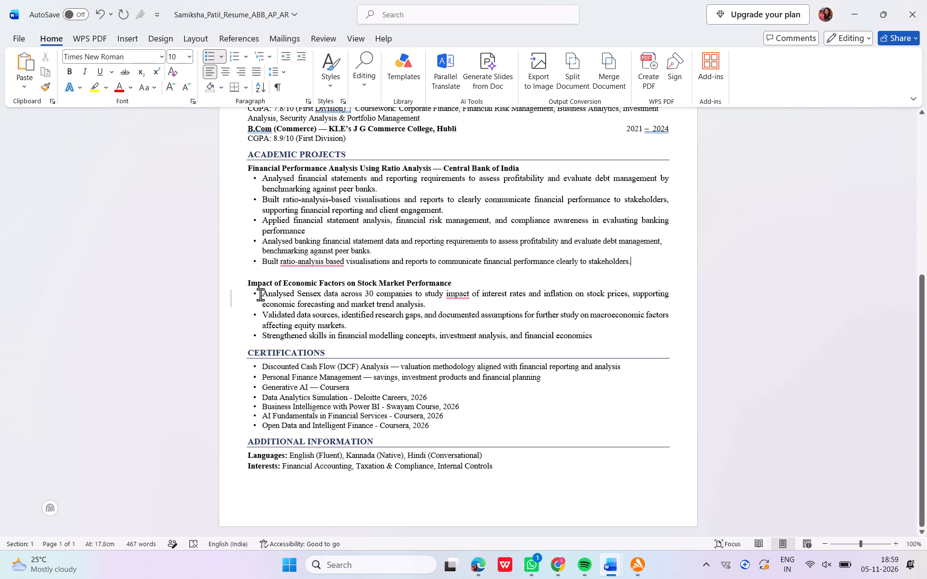
{"action": "left_click_drag", "start_coordinate": [260, 294], "coordinate": [607, 335]}
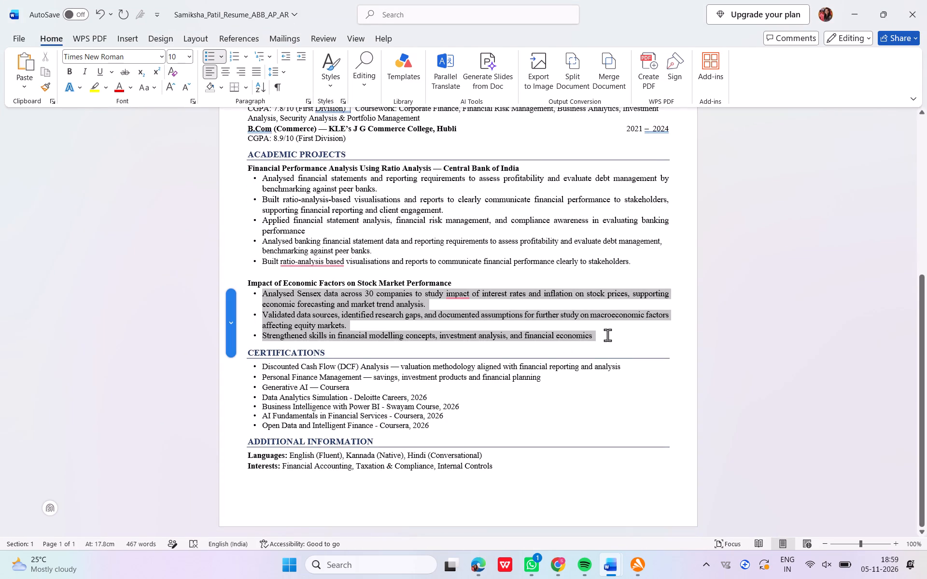
{"action": "left_click_drag", "start_coordinate": [607, 335], "coordinate": [606, 333]}
{"action": "key", "text": "ctrl+c"}
{"action": "key", "text": "alt+Tab"}
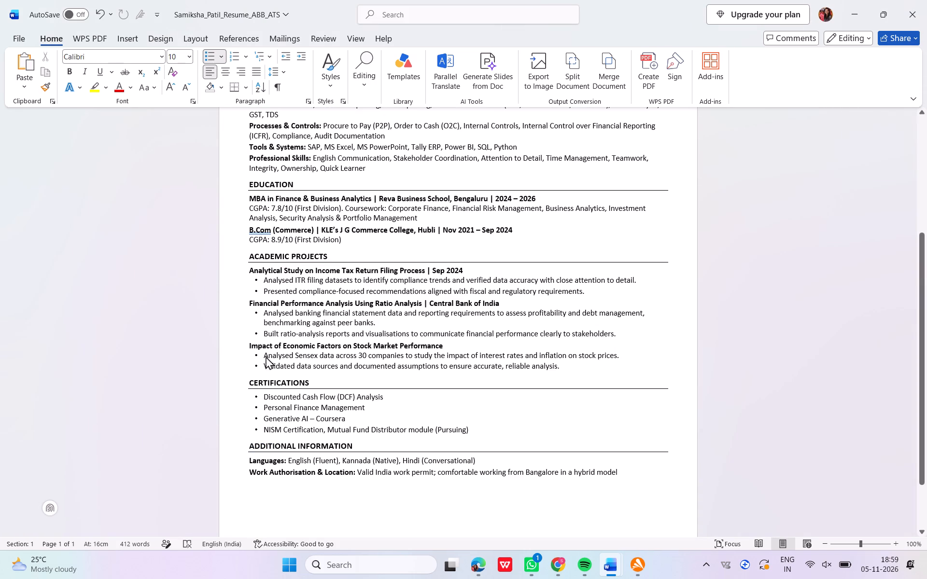
{"action": "left_click_drag", "start_coordinate": [264, 356], "coordinate": [559, 372]}
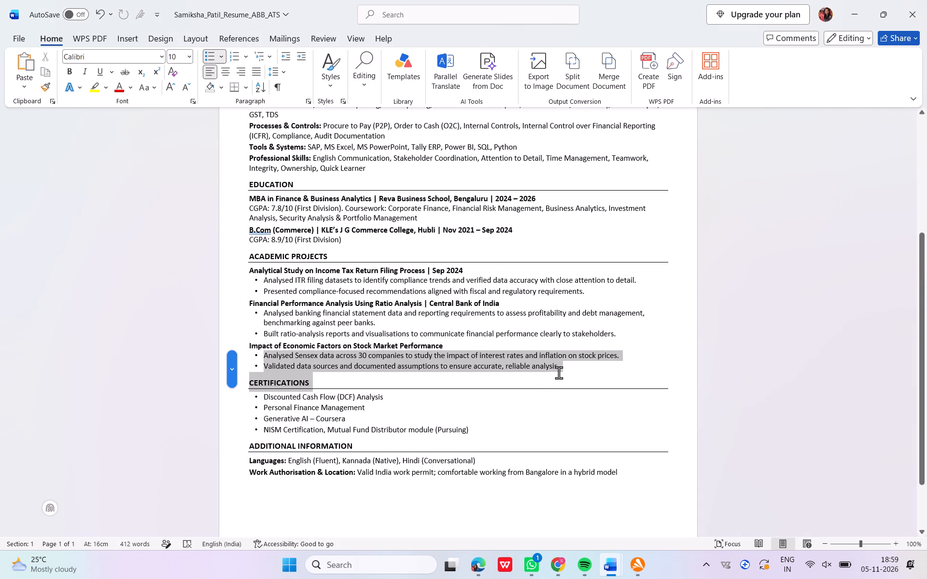
{"action": "left_click_drag", "start_coordinate": [559, 372], "coordinate": [555, 369]}
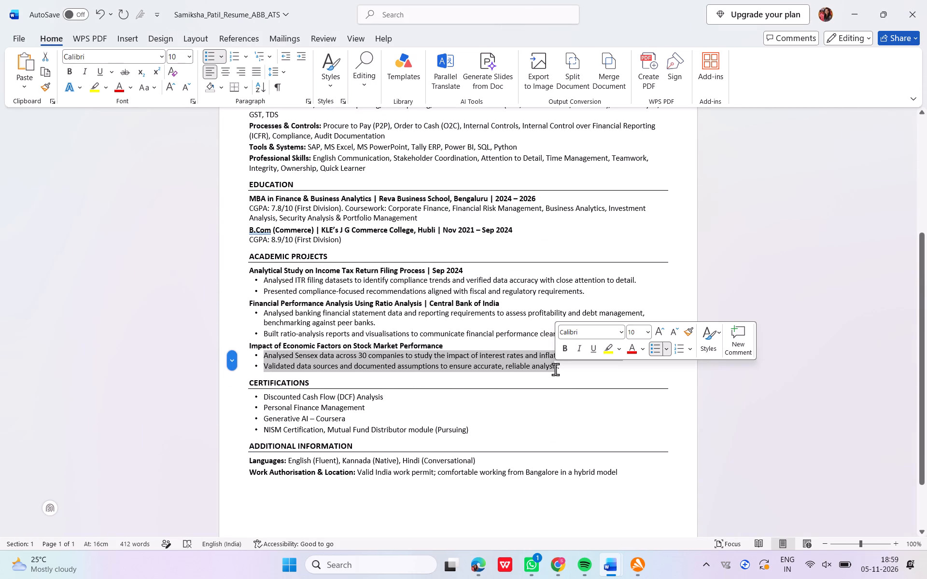
{"action": "left_click", "coordinate": [599, 370]}
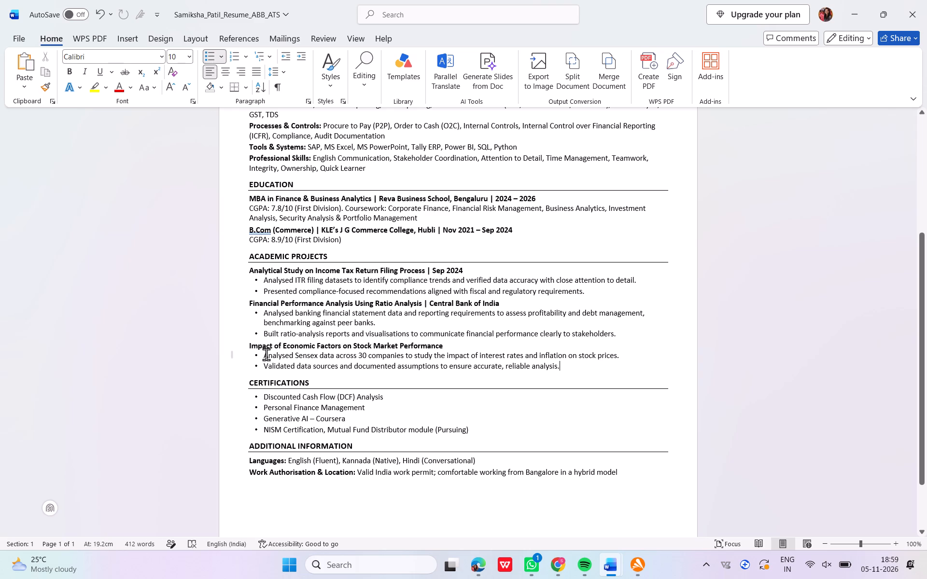
{"action": "left_click_drag", "start_coordinate": [264, 354], "coordinate": [560, 370]}
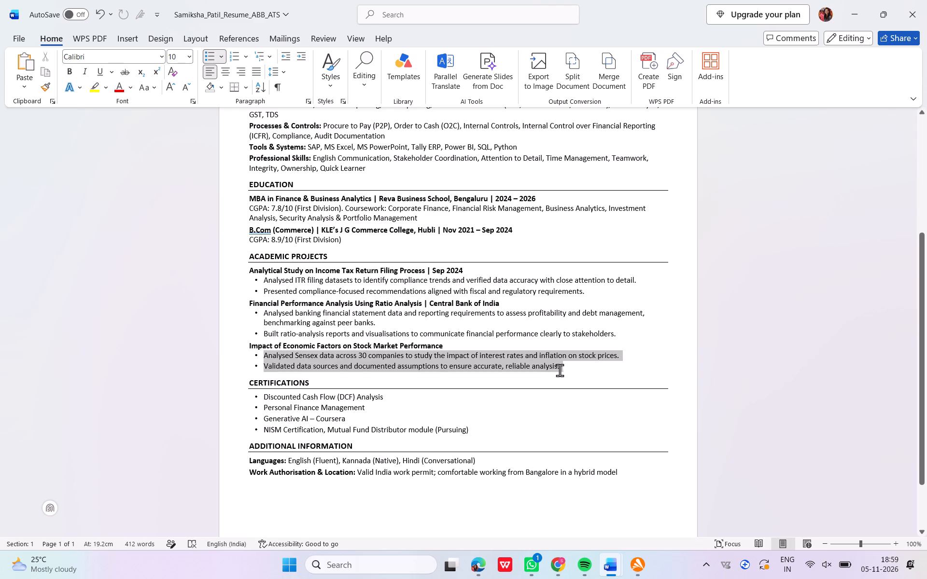
{"action": "left_click_drag", "start_coordinate": [560, 370], "coordinate": [560, 370]}
{"action": "key", "text": "BackSpace"}
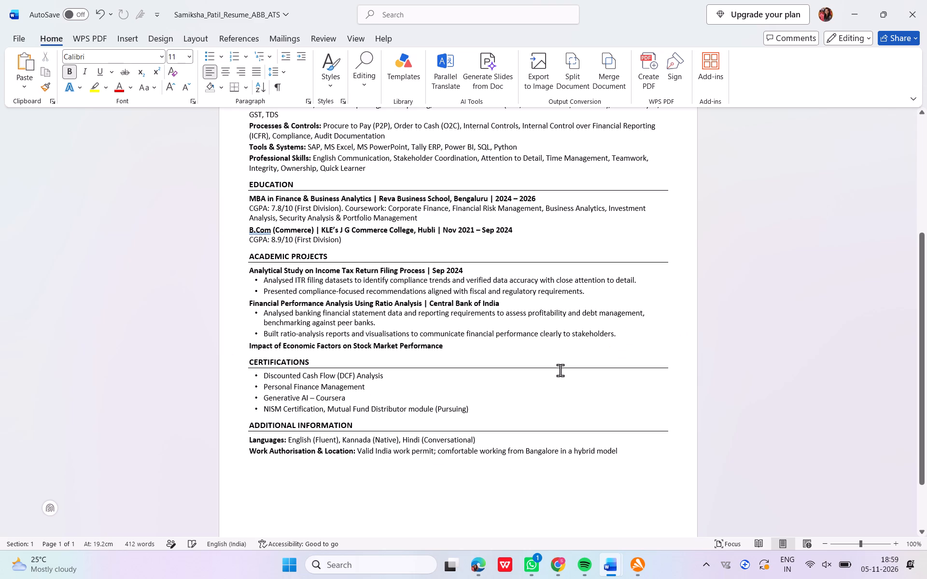
{"action": "key", "text": "ctrl+v"}
{"action": "left_click", "coordinate": [560, 370]}
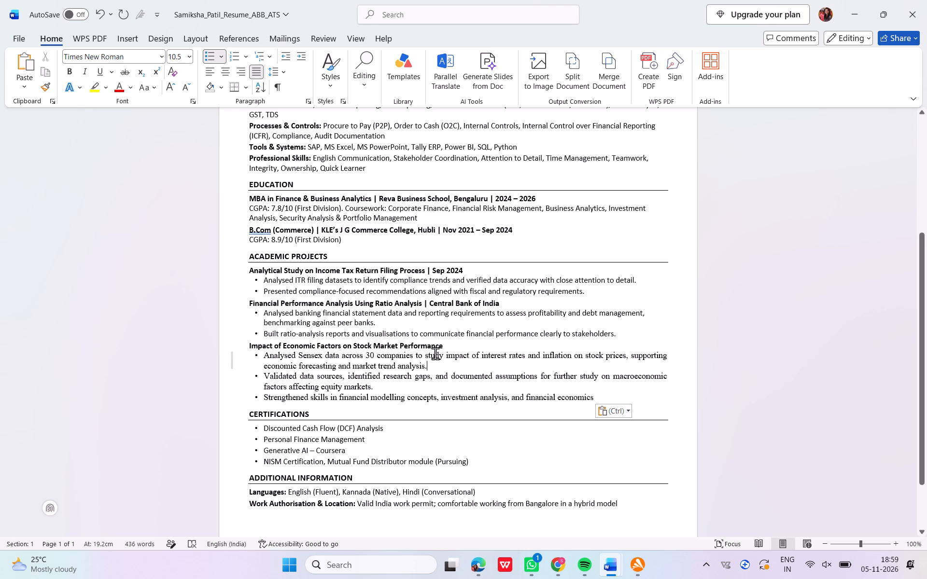
Replace the ATS resume's Financial Performance Analysis Using Ratio Analysis bullets with the first three bullets of that project in the AP/AR resume.
{"action": "scroll", "coordinate": [435, 353], "scroll_direction": "down", "scroll_amount": 1}
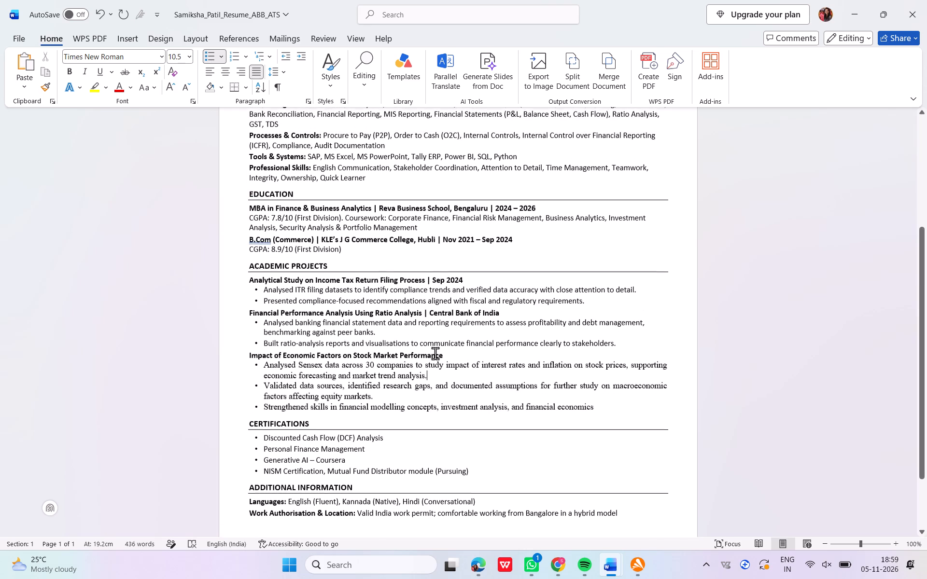
{"action": "scroll", "coordinate": [435, 353], "scroll_direction": "down", "scroll_amount": 1}
{"action": "key", "text": "alt+Tab"}
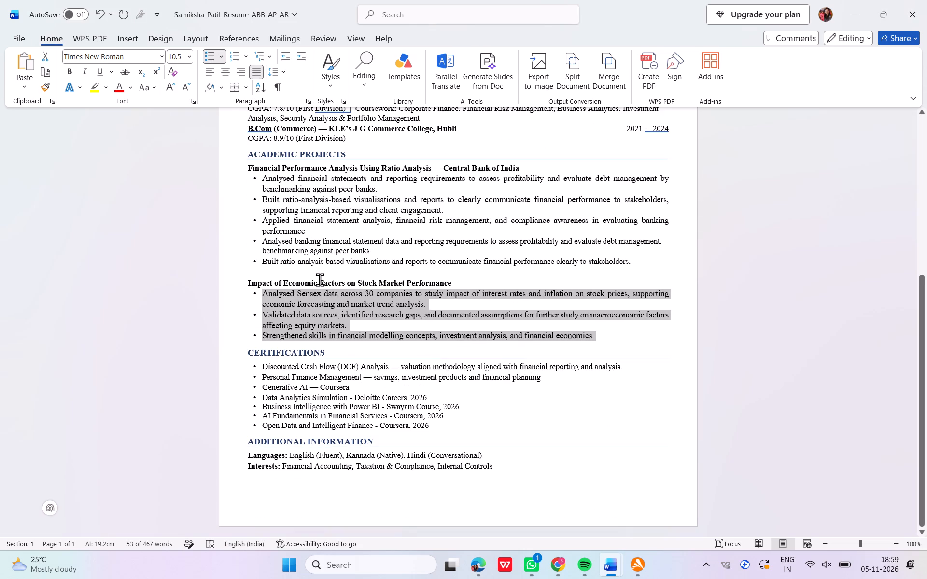
{"action": "left_click", "coordinate": [240, 268]}
{"action": "left_click", "coordinate": [261, 181]}
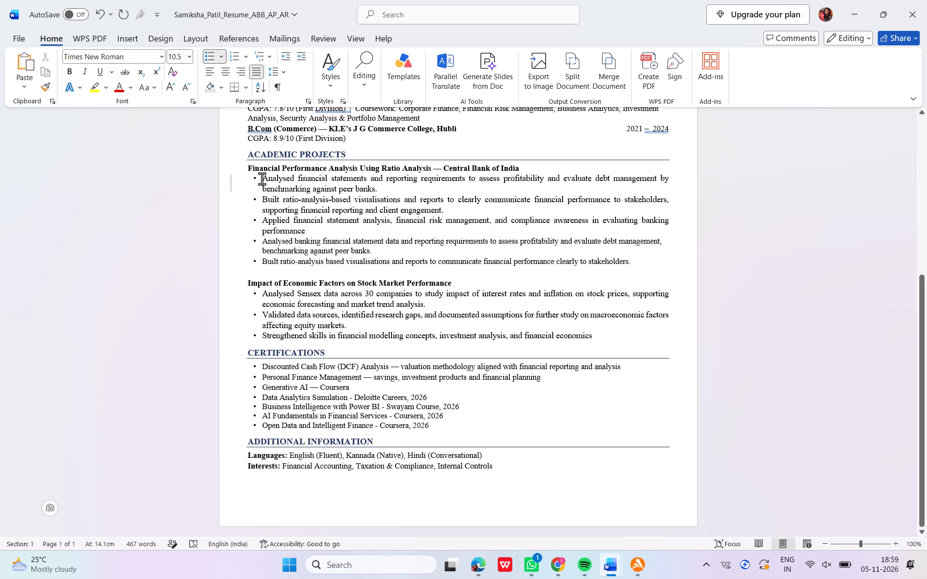
{"action": "left_click_drag", "start_coordinate": [263, 180], "coordinate": [323, 229]}
{"action": "key", "text": "ctrl+c"}
{"action": "key", "text": "alt+Tab"}
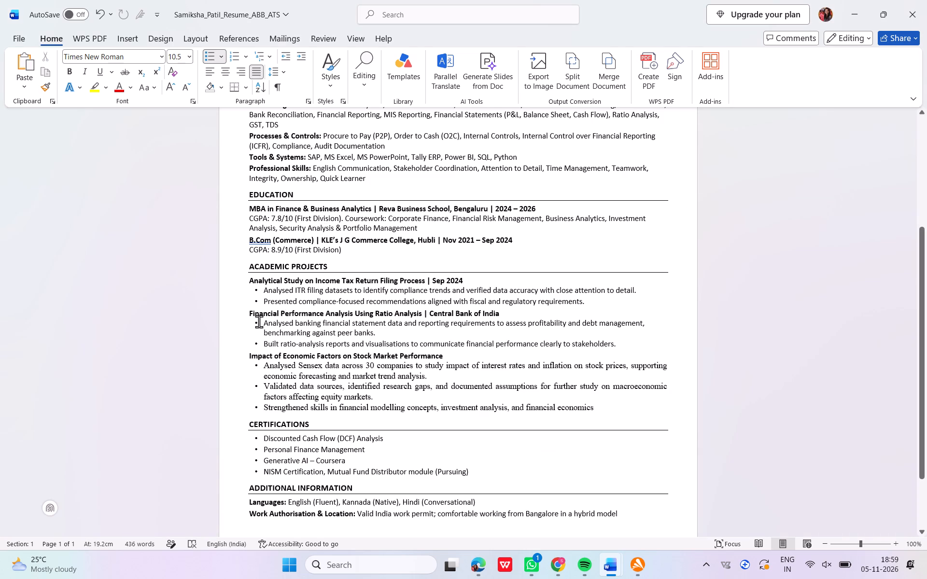
{"action": "left_click_drag", "start_coordinate": [261, 323], "coordinate": [646, 345]}
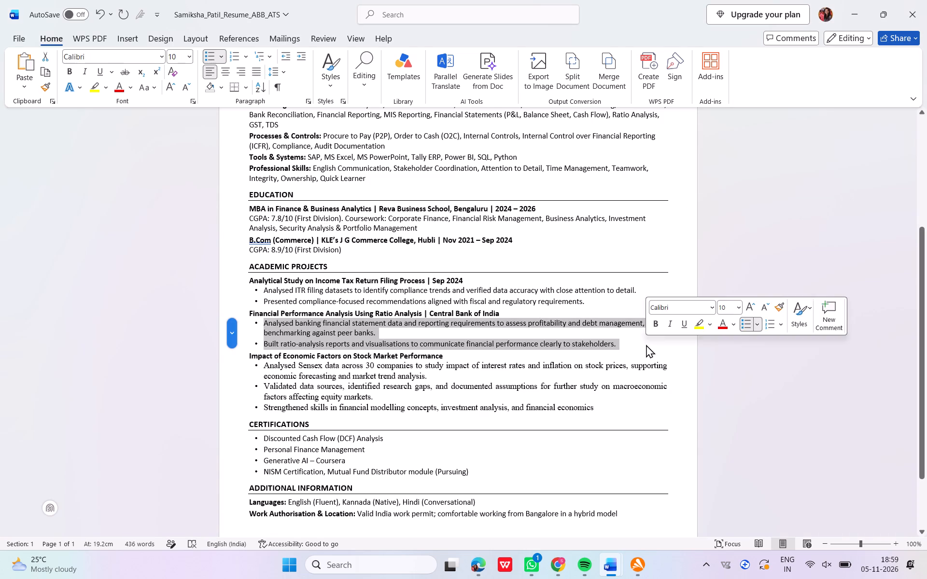
{"action": "key", "text": "BackSpace"}
{"action": "key", "text": "ctrl+v"}
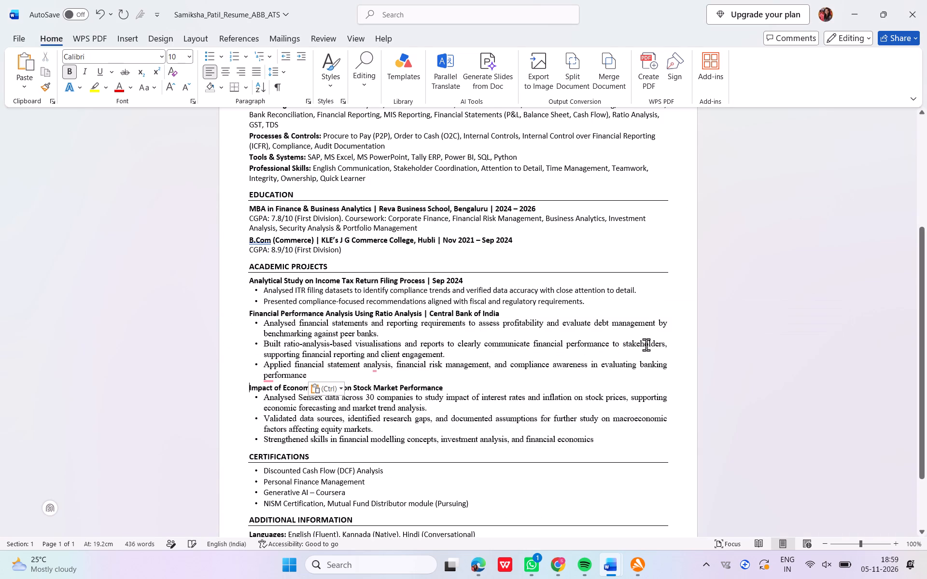
Review the updated ATS resume's layout and compare its certifications section with the other candidate's resume.
{"action": "scroll", "coordinate": [611, 406], "scroll_direction": "down", "scroll_amount": 1}
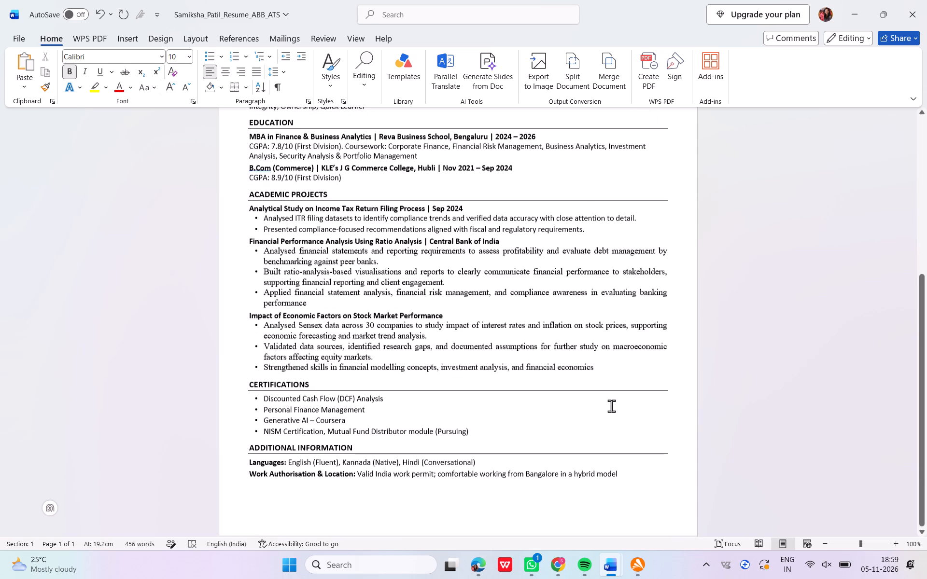
{"action": "scroll", "coordinate": [611, 406], "scroll_direction": "down", "scroll_amount": 1}
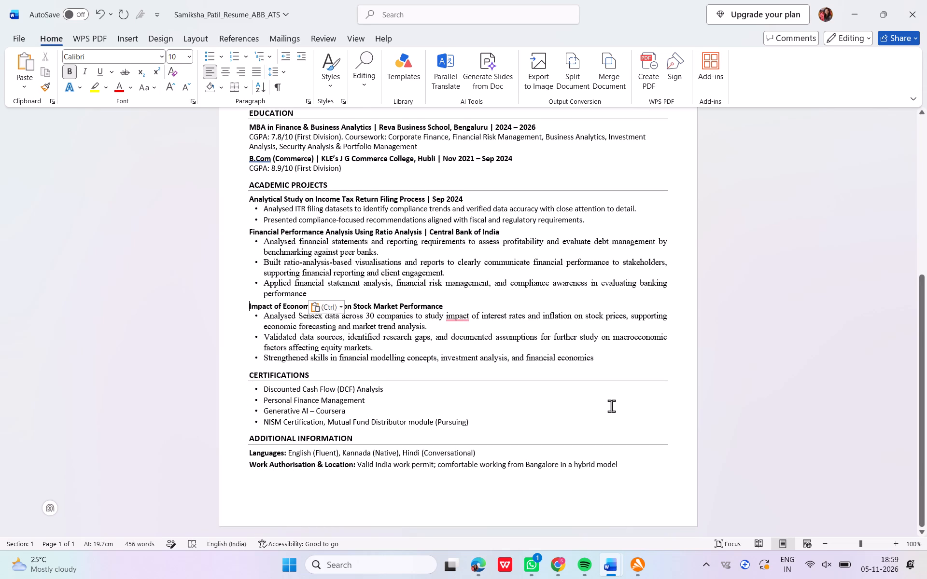
{"action": "scroll", "coordinate": [611, 406], "scroll_direction": "up", "scroll_amount": 2}
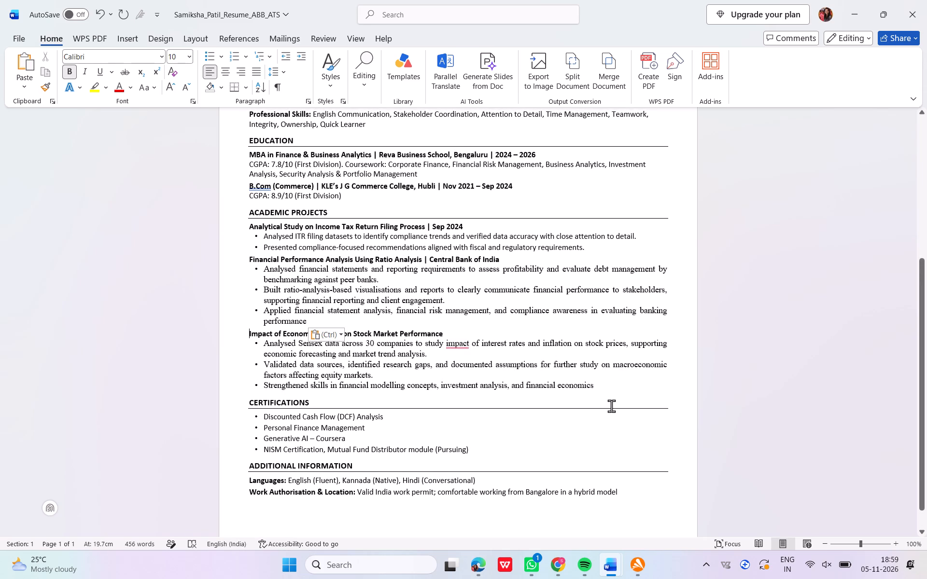
{"action": "key", "text": "alt+Tab"}
{"action": "key", "text": "alt+Tab"}
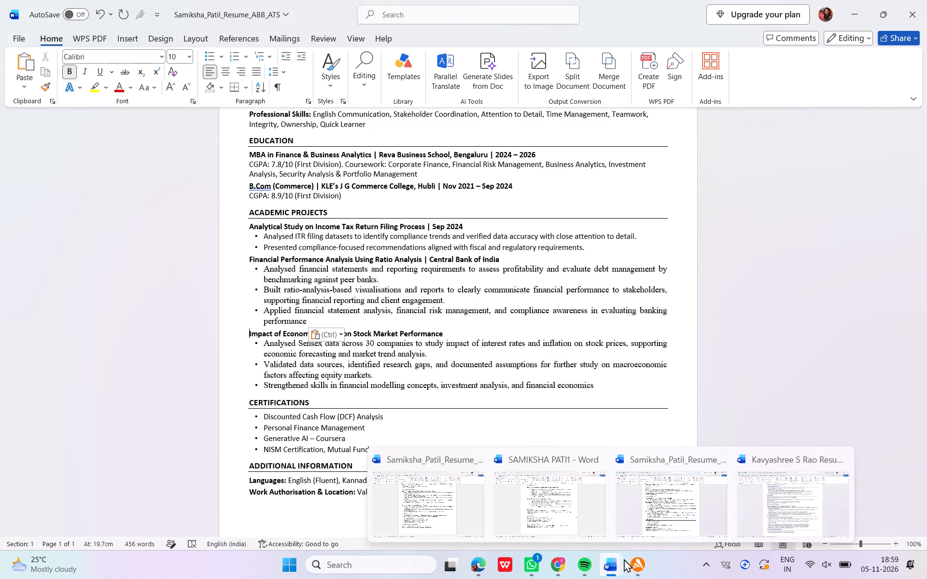
{"action": "left_click", "coordinate": [770, 504]}
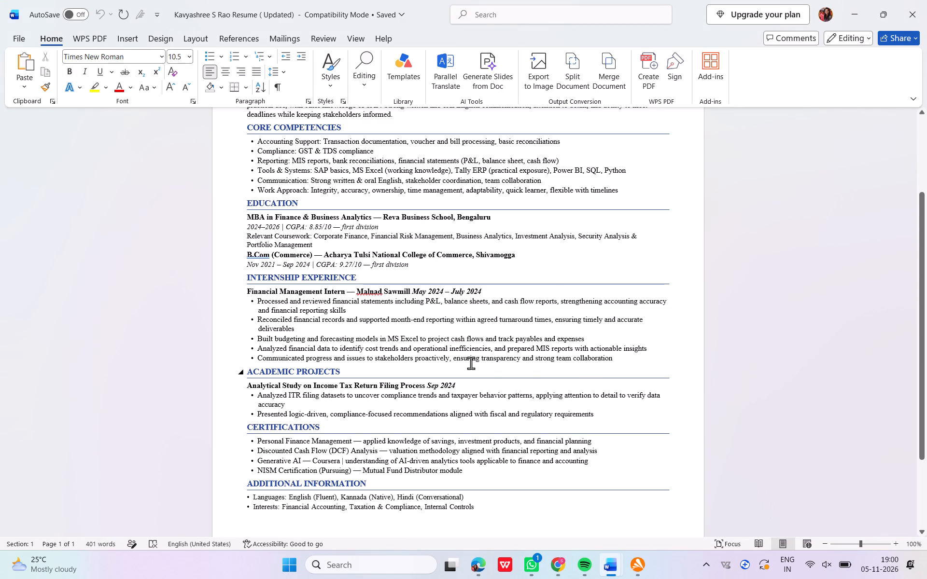
{"action": "scroll", "coordinate": [471, 363], "scroll_direction": "down", "scroll_amount": 2}
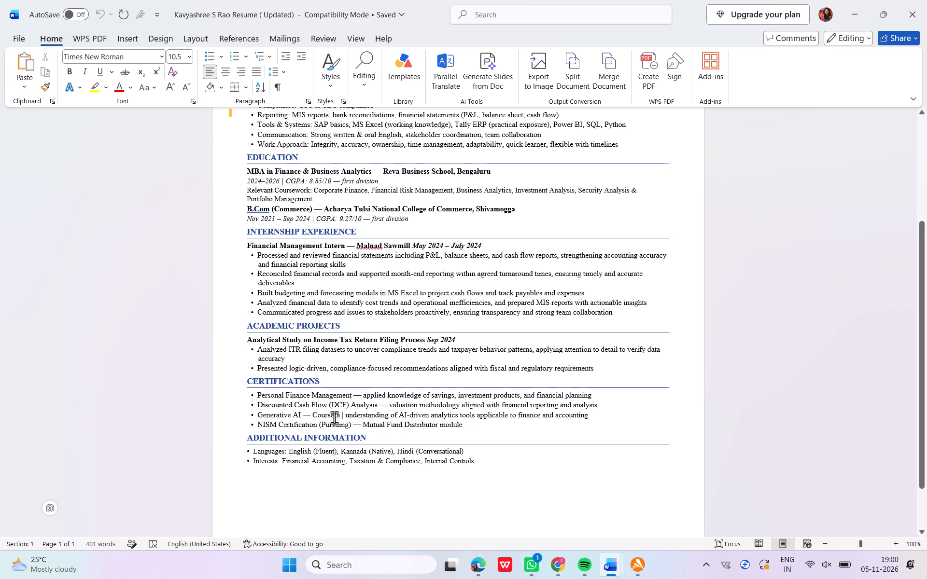
{"action": "key", "text": "alt+Tab"}
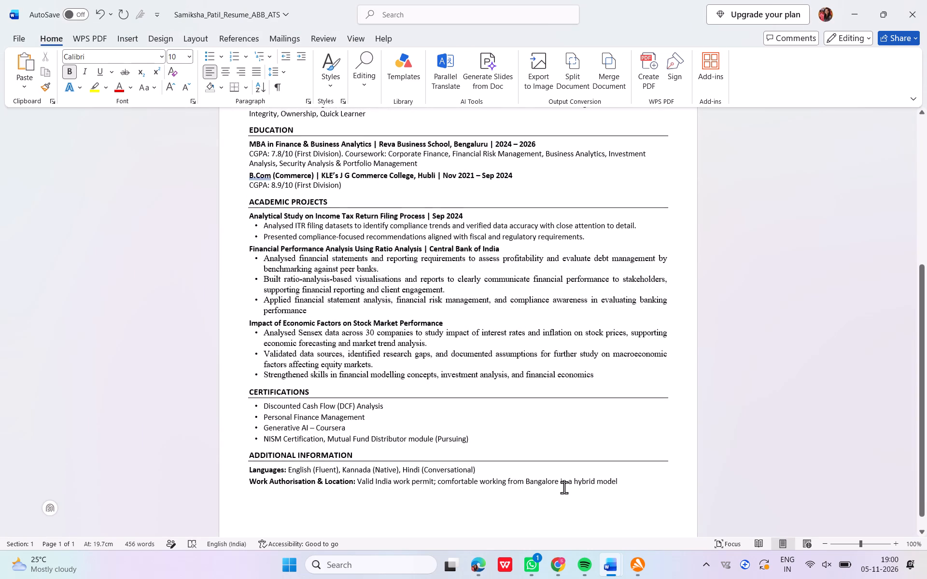
{"action": "key", "text": "alt+Tab"}
{"action": "key", "text": "alt+Tab"}
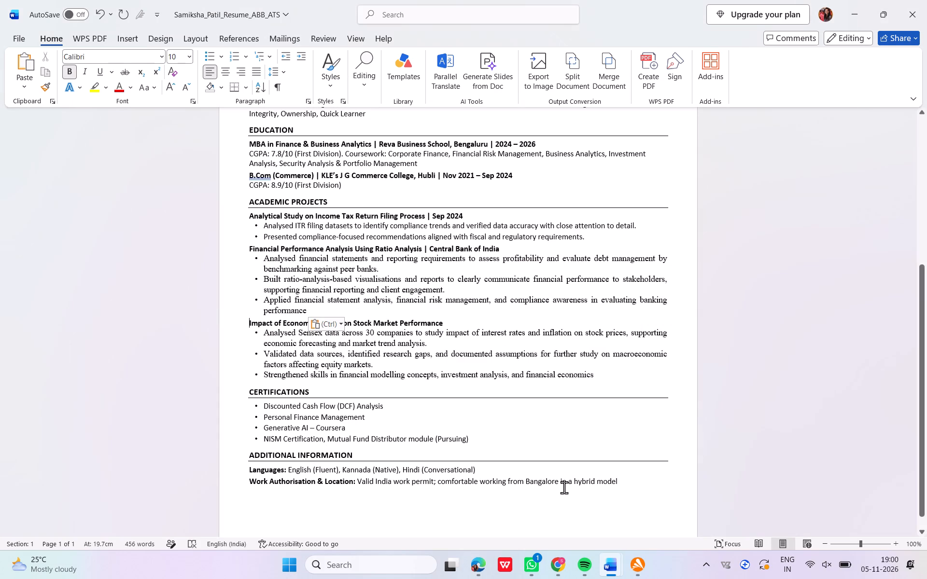
Delete "(Pursuing)" from the NISM Certification, Mutual Fund Distributor module entry under Certifications.
{"action": "left_click", "coordinate": [484, 437]}
{"action": "left_click", "coordinate": [328, 441]}
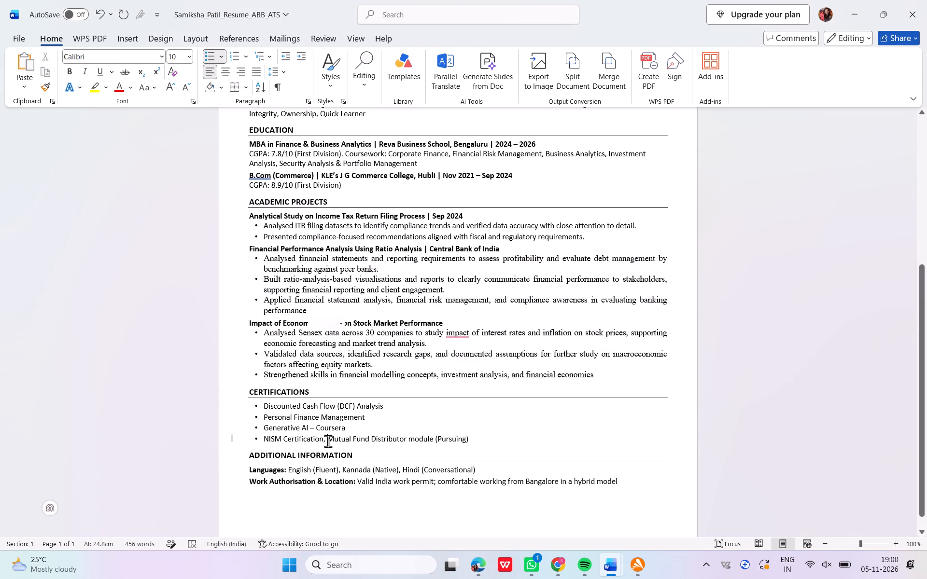
{"action": "left_click", "coordinate": [477, 443]}
{"action": "key", "text": "BackSpace"}
{"action": "key", "text": "BackSpace"}
{"action": "key", "text": "BackSpace"}
{"action": "key", "text": "BackSpace"}
{"action": "key", "text": "BackSpace"}
{"action": "key", "text": "BackSpace"}
{"action": "key", "text": "BackSpace"}
{"action": "key", "text": "BackSpace"}
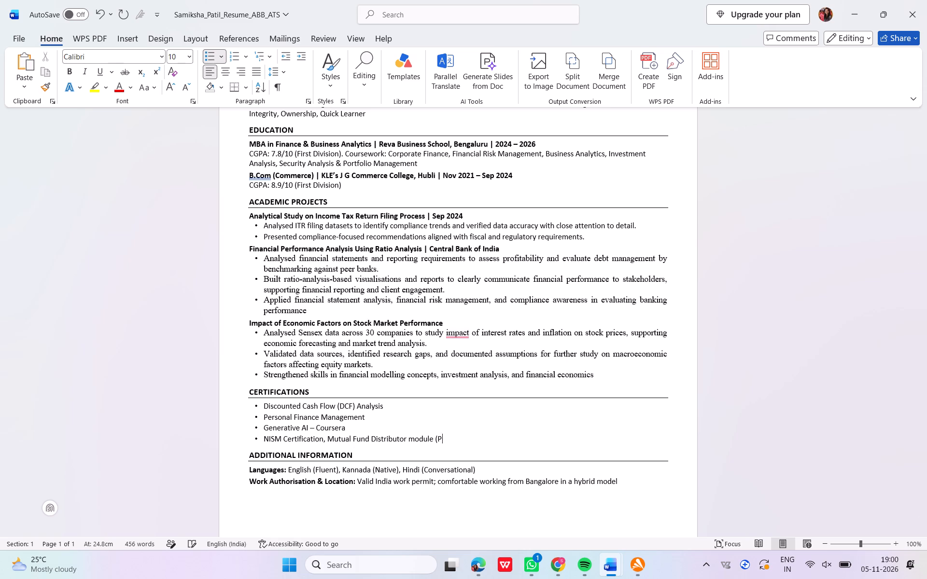
{"action": "key", "text": "BackSpace"}
{"action": "key", "text": "BackSpace"}
Add a new bullet "Data Analytics Simulation - Deloitte" at the end of the ATS resume's Certifications list.
{"action": "key", "text": "Return"}
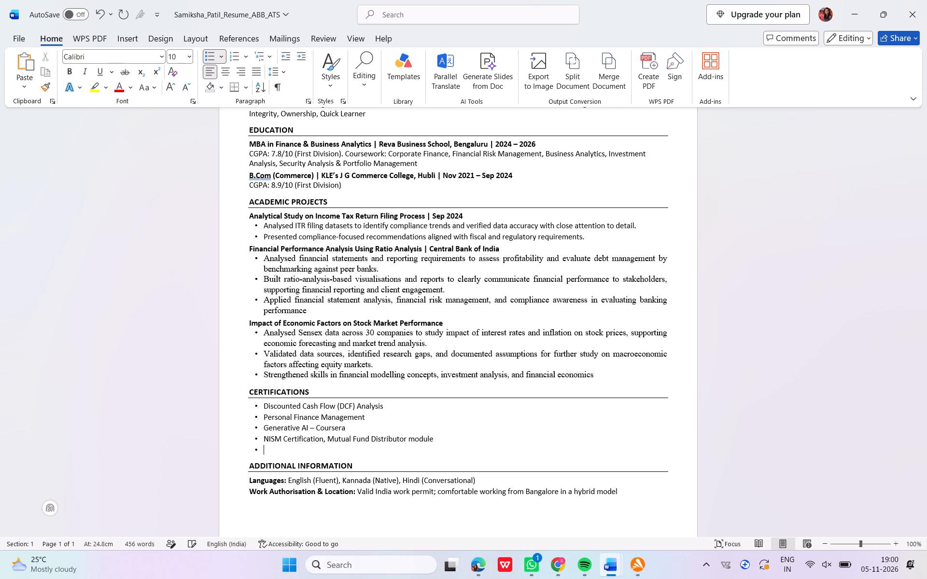
{"action": "type", "text": "Da"}
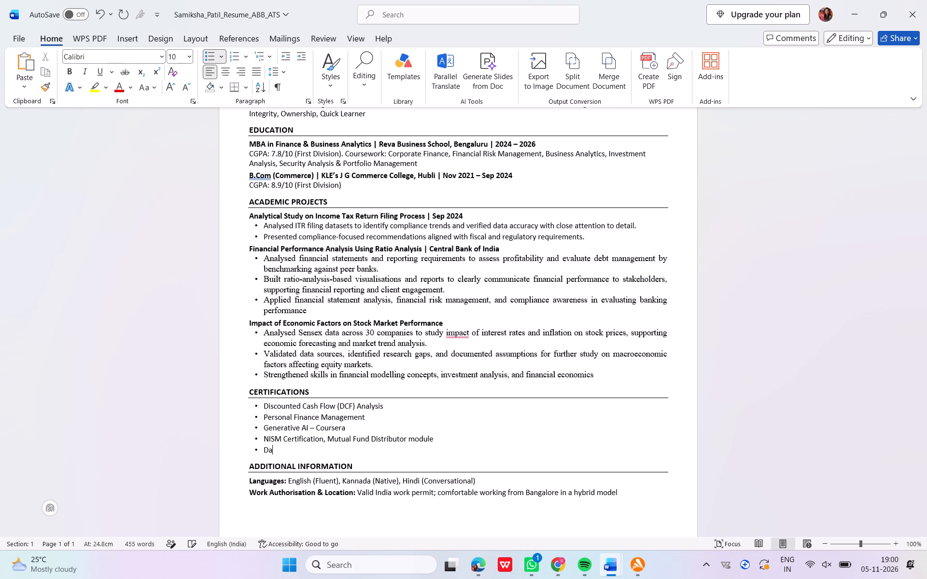
{"action": "type", "text": "ta"}
{"action": "key", "text": "space"}
{"action": "type", "text": "Analytics"}
{"action": "key", "text": "space"}
{"action": "type", "text": "Simulation"}
{"action": "key", "text": "space"}
{"action": "type", "text": "-"}
{"action": "key", "text": "space"}
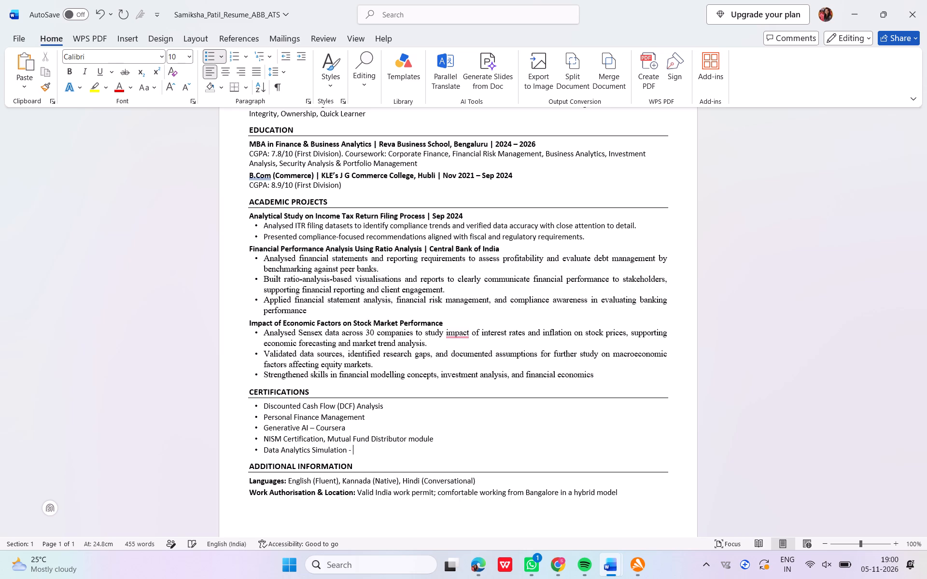
{"action": "type", "text": "Del"}
{"action": "type", "text": "loi"}
{"action": "key", "text": "BackSpace"}
{"action": "key", "text": "BackSpace"}
{"action": "key", "text": "BackSpace"}
{"action": "type", "text": "oitte"}
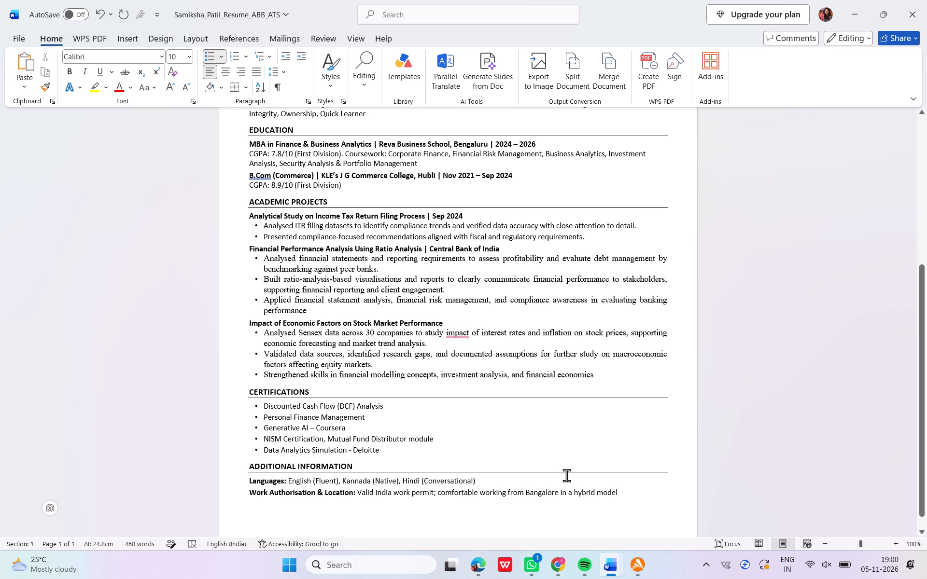
{"action": "left_click", "coordinate": [543, 528]}
Review the whole ATS resume from the header through the Additional Information section.
{"action": "scroll", "coordinate": [543, 528], "scroll_direction": "down", "scroll_amount": 1}
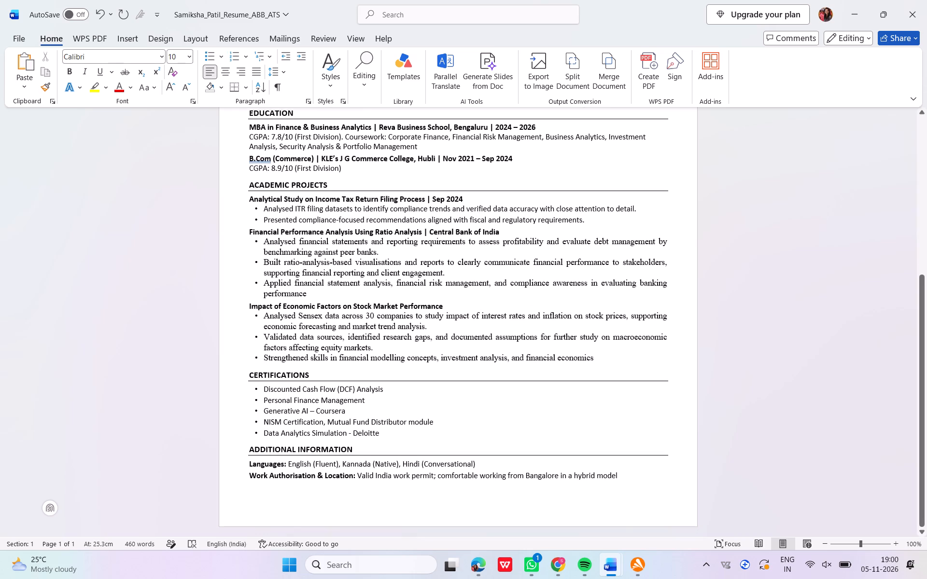
{"action": "scroll", "coordinate": [509, 415], "scroll_direction": "up", "scroll_amount": 1}
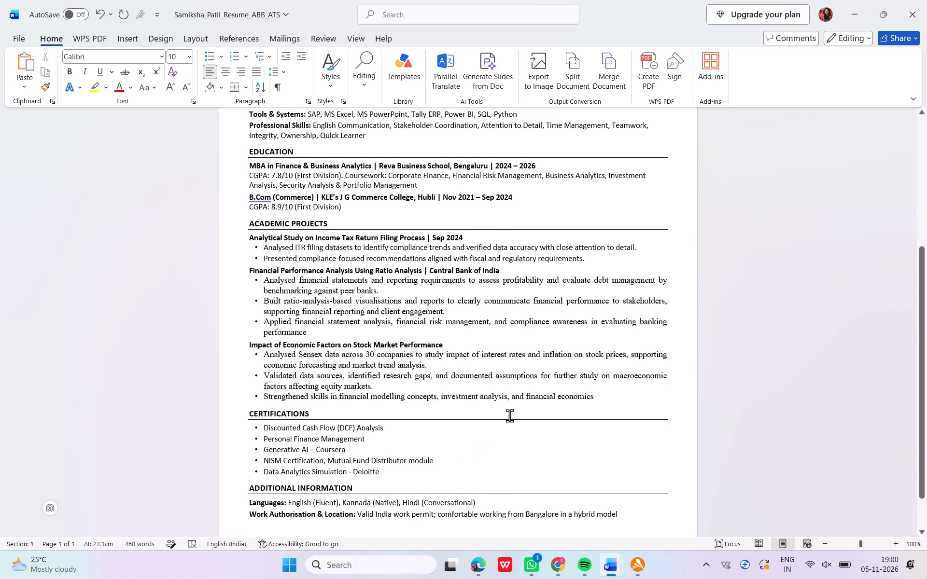
{"action": "scroll", "coordinate": [509, 415], "scroll_direction": "up", "scroll_amount": 5}
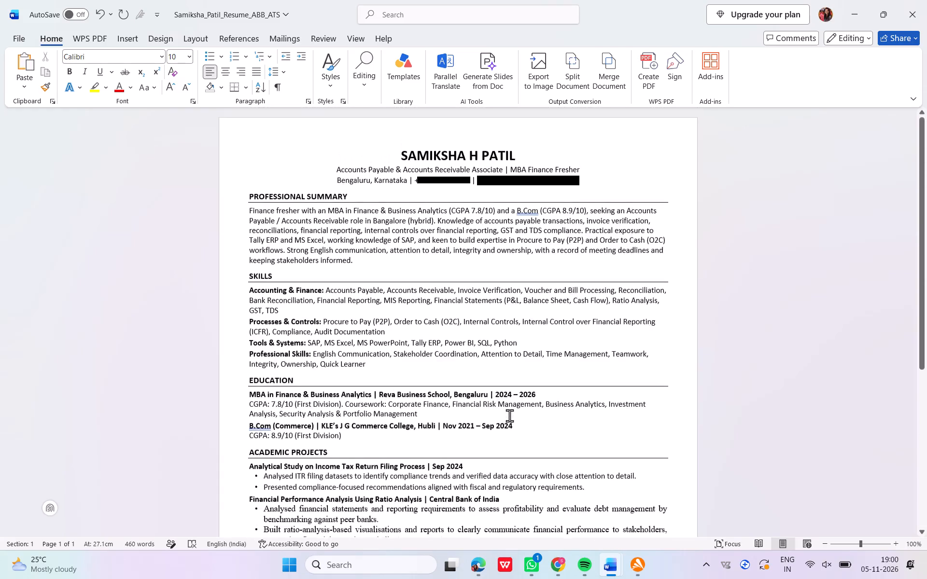
{"action": "scroll", "coordinate": [509, 415], "scroll_direction": "down", "scroll_amount": 3}
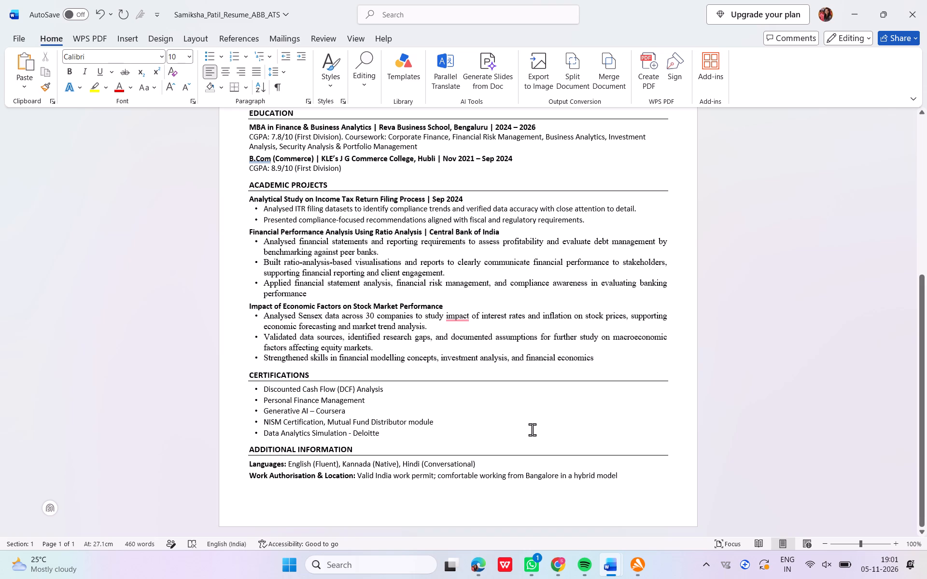
Append " - Valuation methodology aligned with financial reporting and analysis" to the Discounted Cash Flow (DCF) Analysis certification, copying the wording from the other candidate's resume.
{"action": "key", "text": "alt+Tab"}
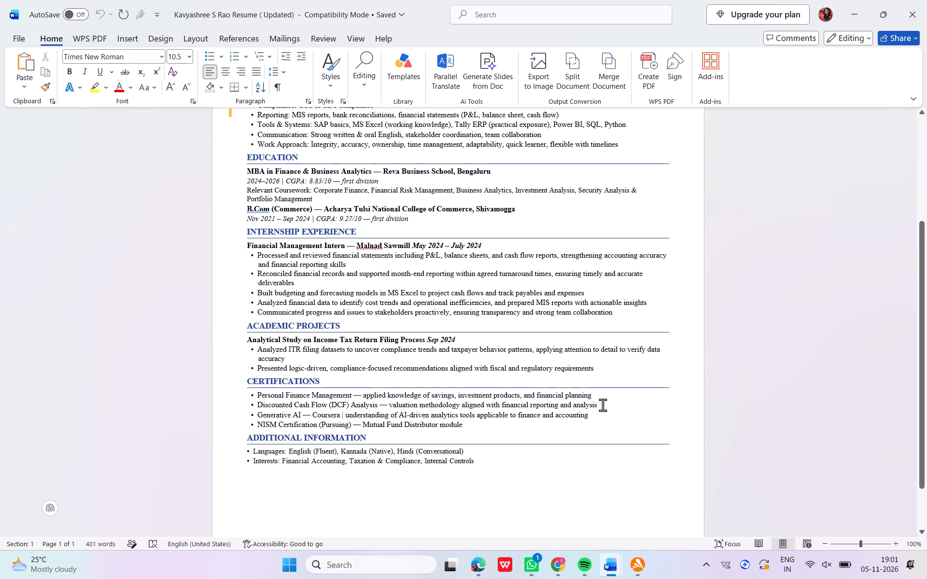
{"action": "left_click_drag", "start_coordinate": [603, 405], "coordinate": [391, 406]}
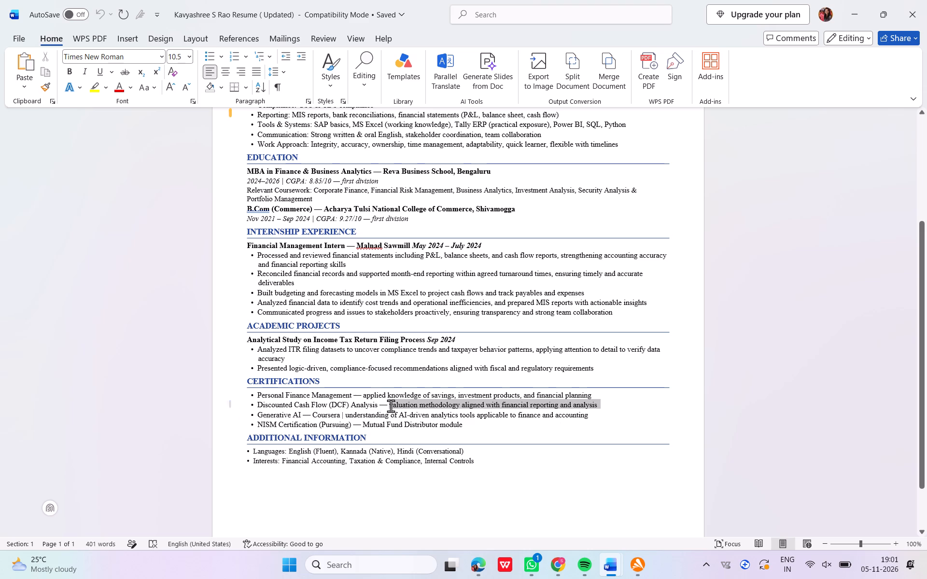
{"action": "left_click_drag", "start_coordinate": [391, 406], "coordinate": [391, 406]}
{"action": "key", "text": "ctrl+c"}
{"action": "key", "text": "alt+Tab"}
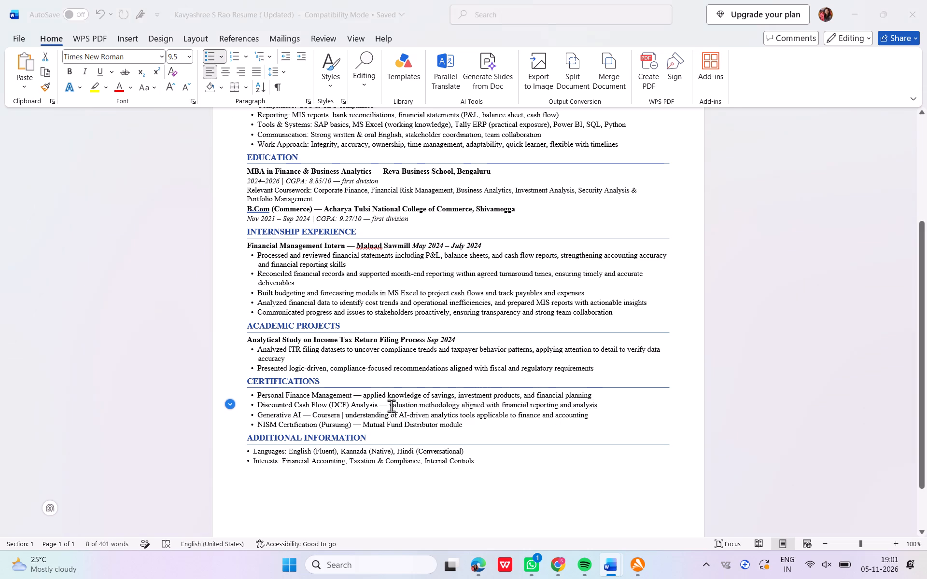
{"action": "left_click", "coordinate": [371, 401]}
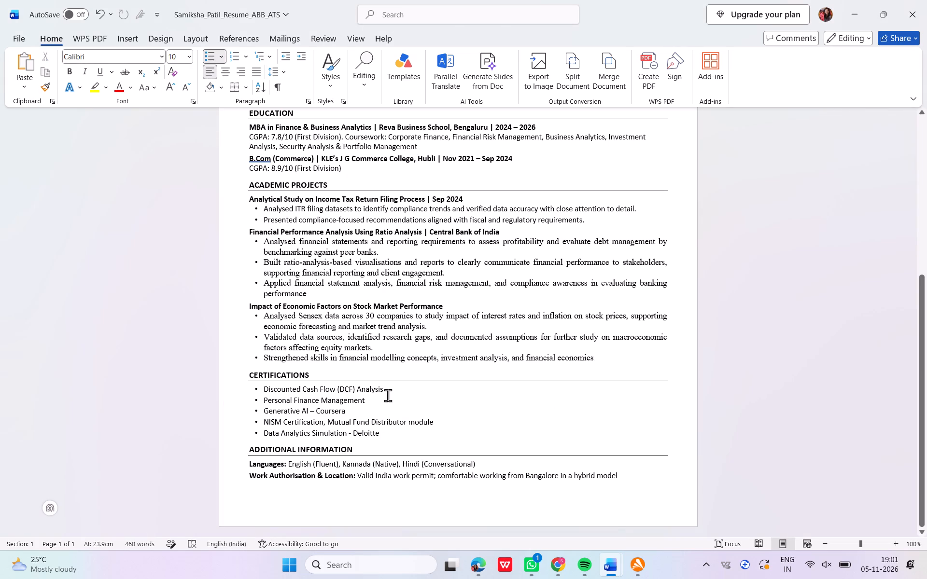
{"action": "left_click", "coordinate": [388, 395]}
{"action": "left_click", "coordinate": [388, 392]}
{"action": "key", "text": "minus"}
{"action": "key", "text": "BackSpace"}
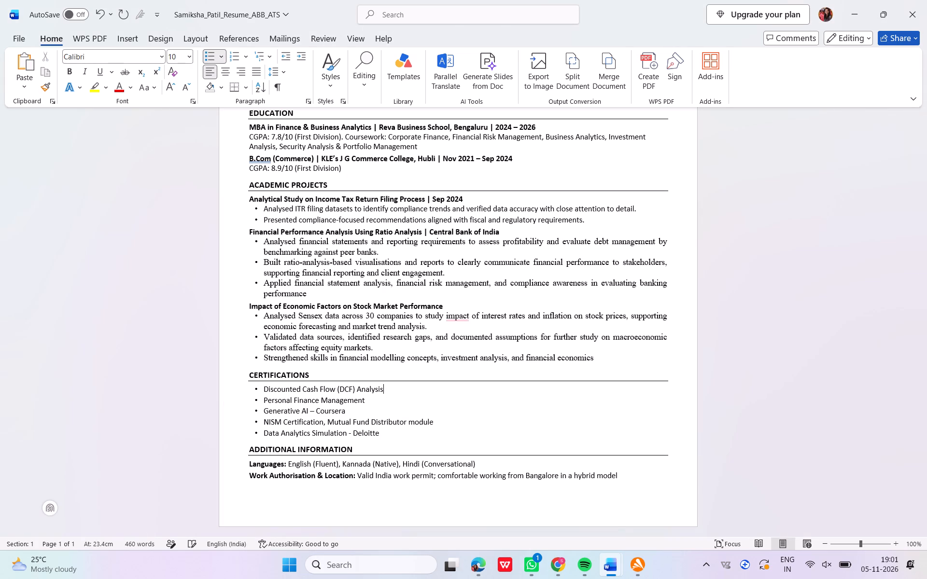
{"action": "key", "text": "space"}
{"action": "type", "text": "-"}
{"action": "key", "text": "space"}
{"action": "key", "text": "ctrl+v"}
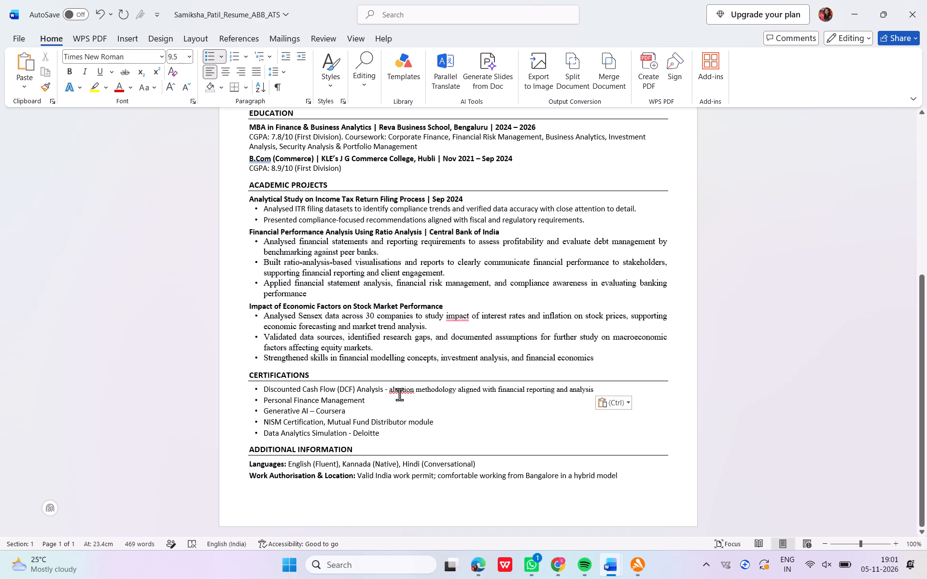
{"action": "key", "text": "ctrl+z"}
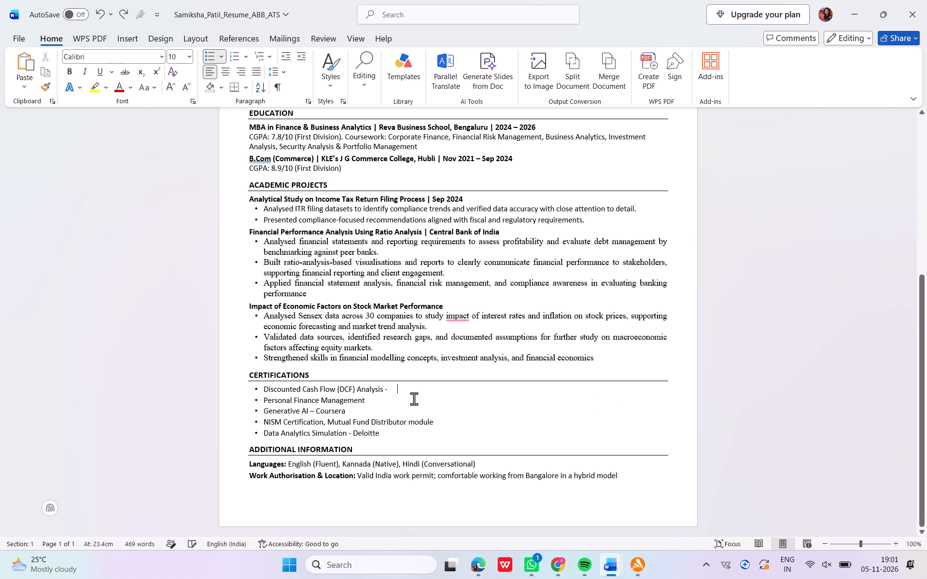
{"action": "key", "text": "ctrl+v"}
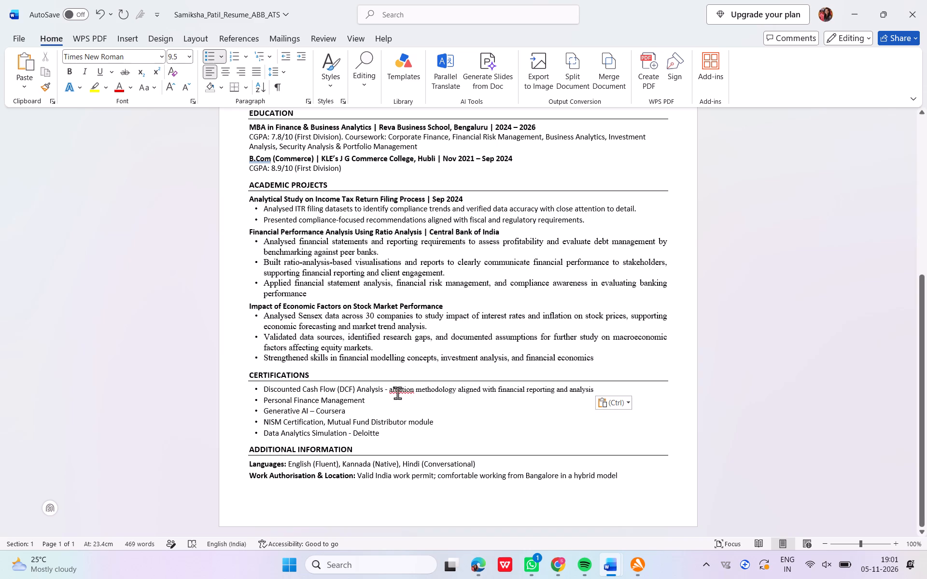
{"action": "left_click", "coordinate": [389, 391]}
{"action": "key", "text": "shift+v"}
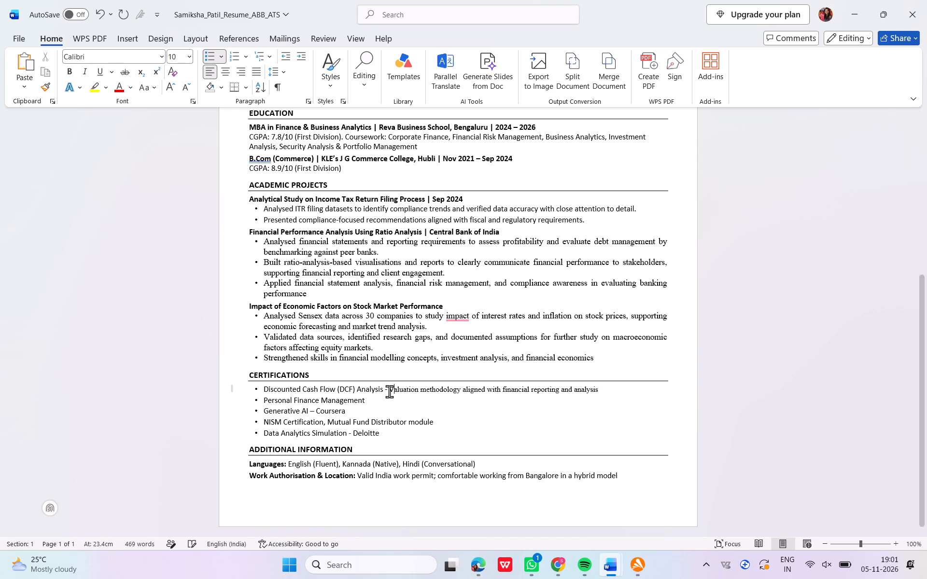
Append " - applied knowledge of savings, investment products, and financial planning" from the other candidate's resume to the Personal Finance Management certification, without an extra empty bullet.
{"action": "left_click", "coordinate": [381, 400]}
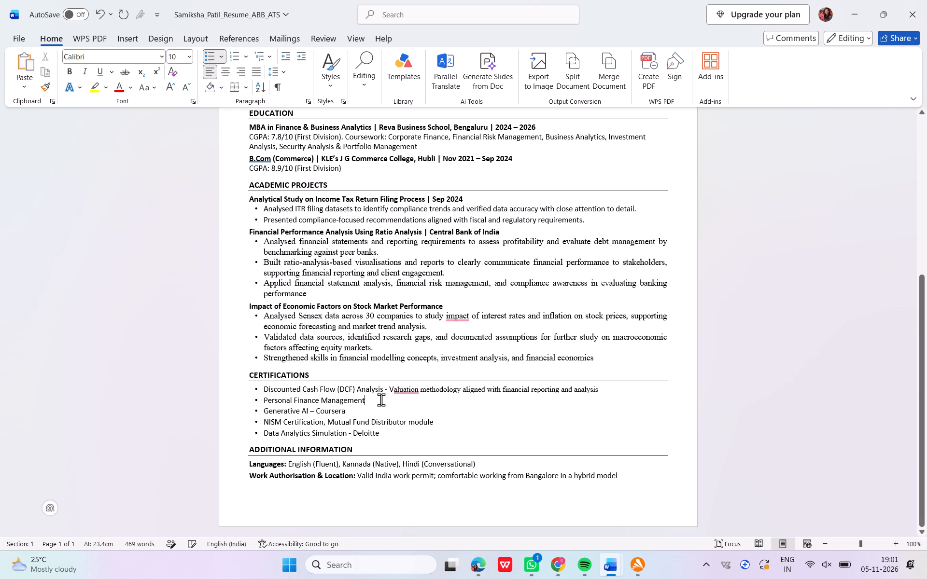
{"action": "key", "text": "space"}
{"action": "type", "text": "-"}
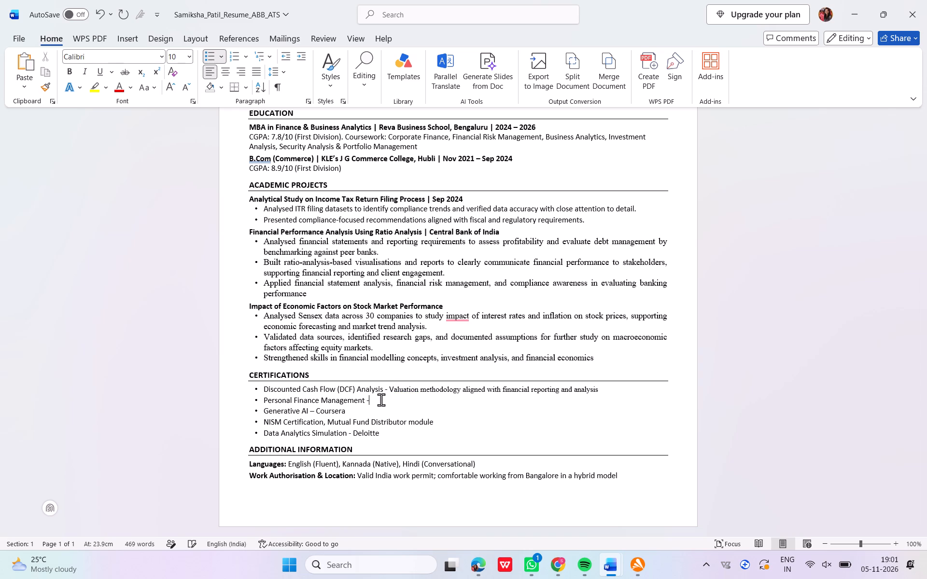
{"action": "key", "text": "alt+Tab"}
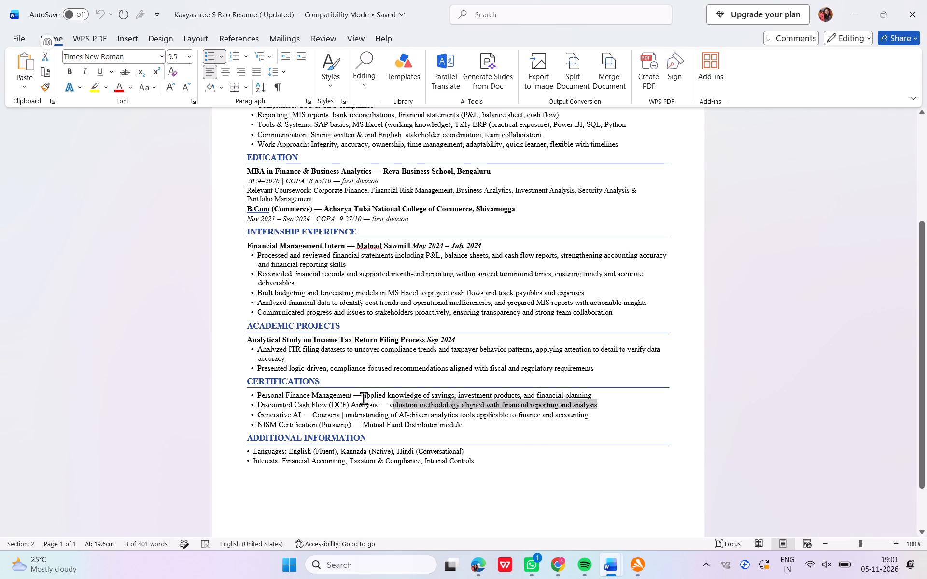
{"action": "left_click_drag", "start_coordinate": [364, 398], "coordinate": [543, 395]}
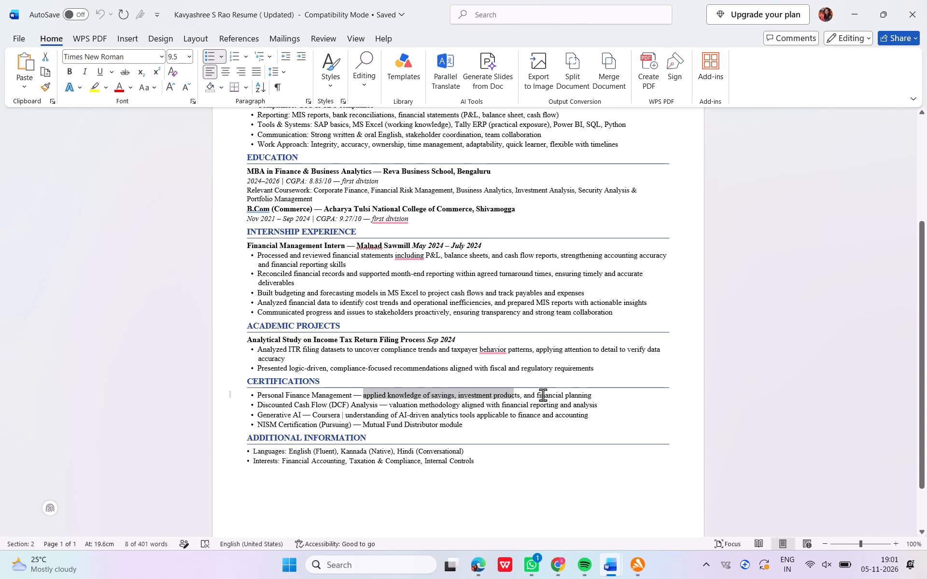
{"action": "left_click_drag", "start_coordinate": [543, 395], "coordinate": [593, 396]}
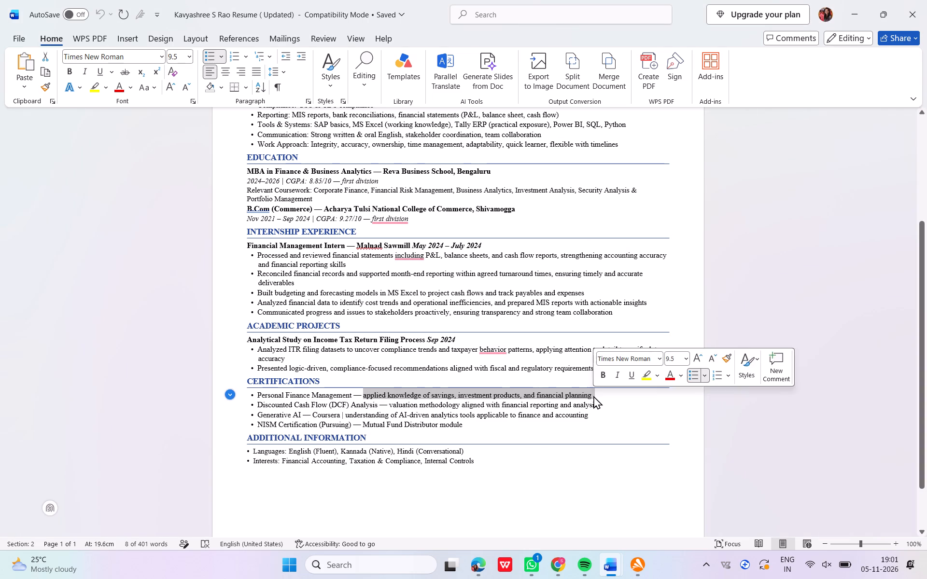
{"action": "key", "text": "ctrl+c"}
{"action": "key", "text": "alt+Tab"}
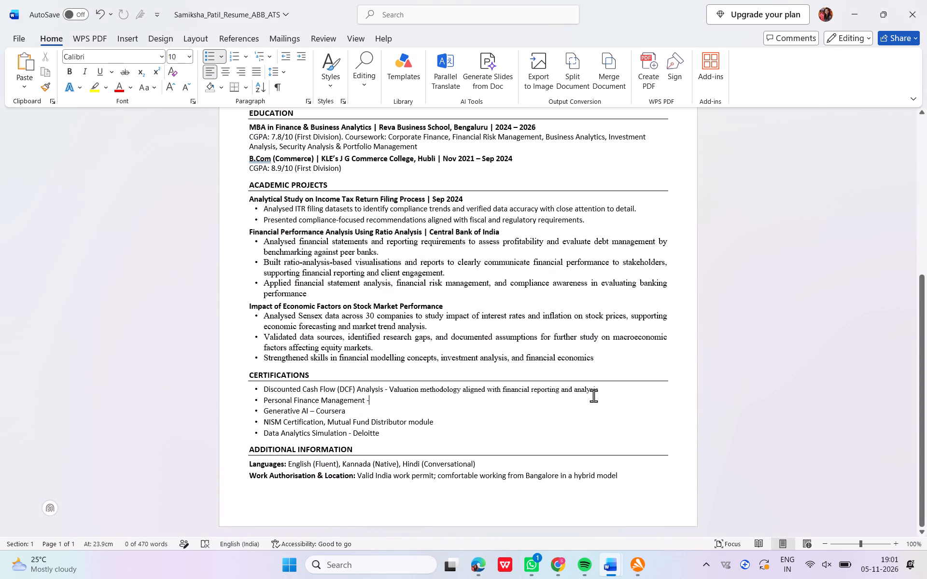
{"action": "key", "text": "ctrl+space"}
{"action": "key", "text": "ctrl+v"}
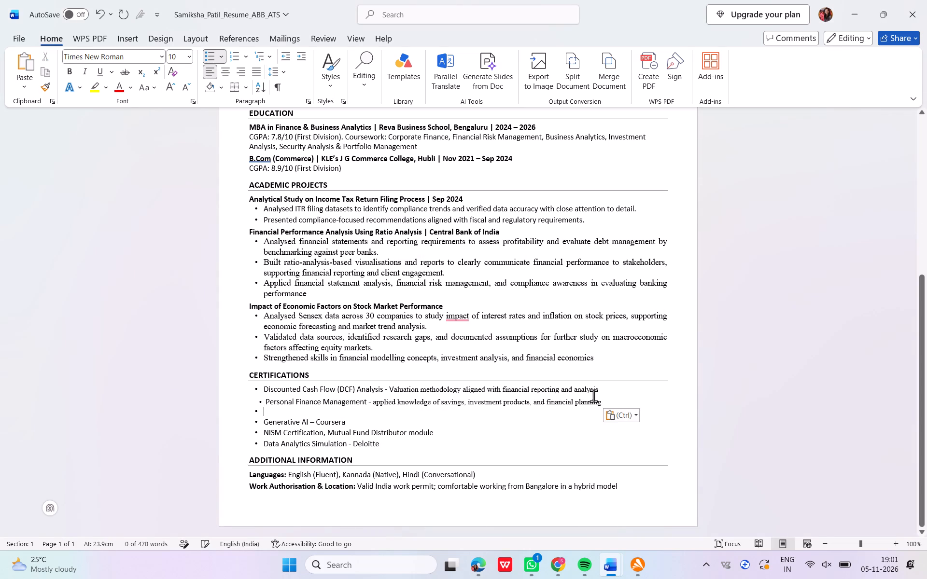
{"action": "key", "text": "BackSpace"}
{"action": "key", "text": "BackSpace"}
{"action": "key", "text": "BackSpace"}
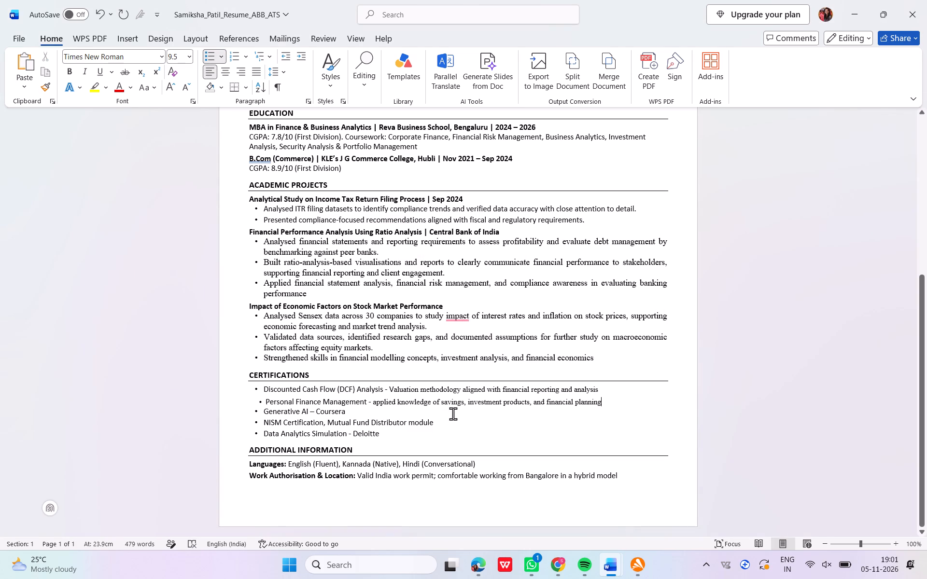
Re-create the Personal Finance Management certification, with its description, as a properly aligned bullet directly below the Discounted Cash Flow (DCF) Analysis bullet.
{"action": "left_click", "coordinate": [254, 402]}
{"action": "key", "text": "BackSpace"}
{"action": "key", "text": "BackSpace"}
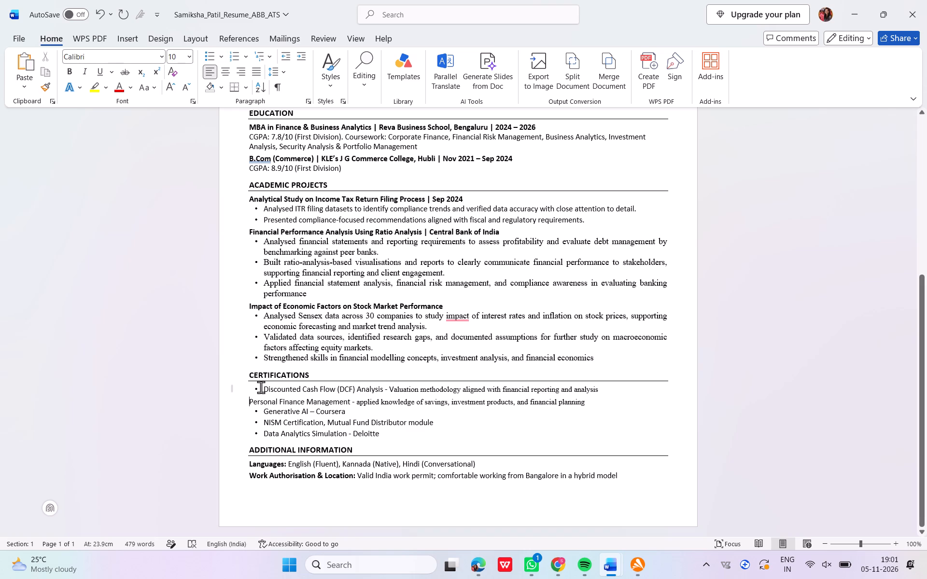
{"action": "key", "text": "Return"}
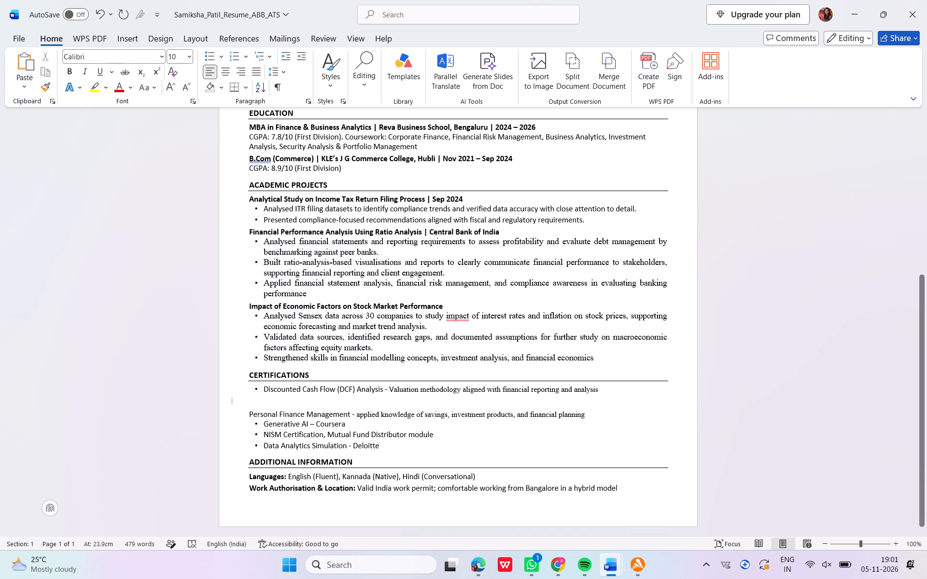
{"action": "key", "text": "BackSpace"}
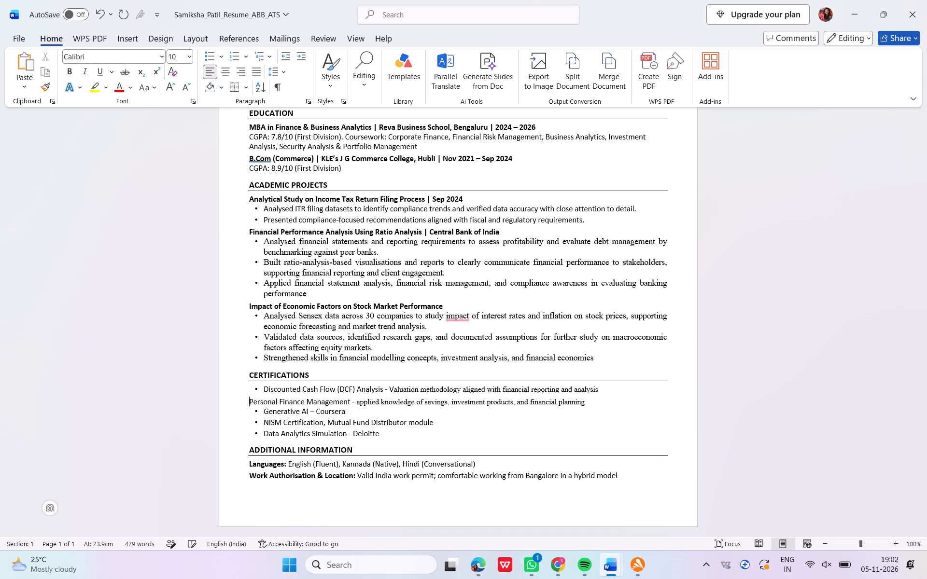
{"action": "left_click", "coordinate": [601, 388]}
{"action": "key", "text": "Return"}
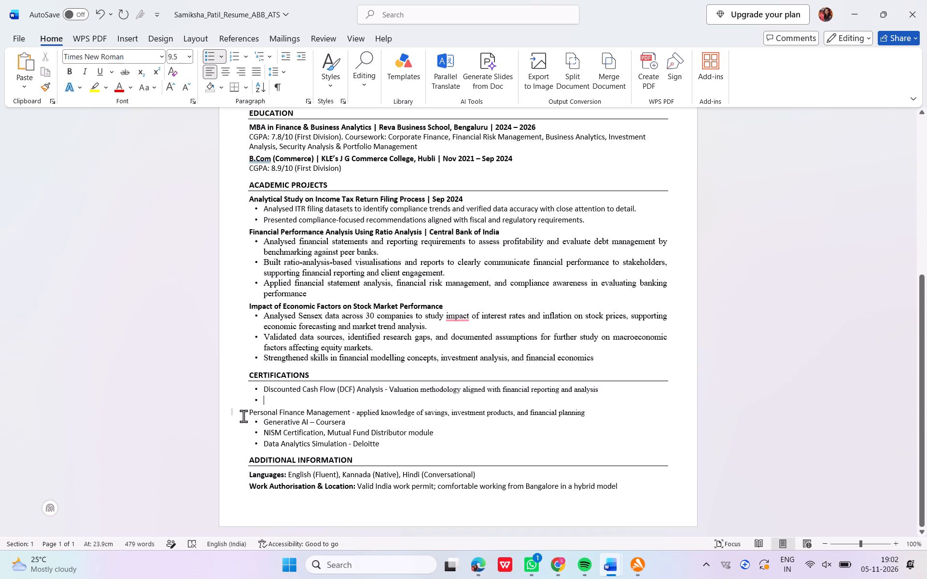
{"action": "left_click_drag", "start_coordinate": [246, 414], "coordinate": [634, 430]}
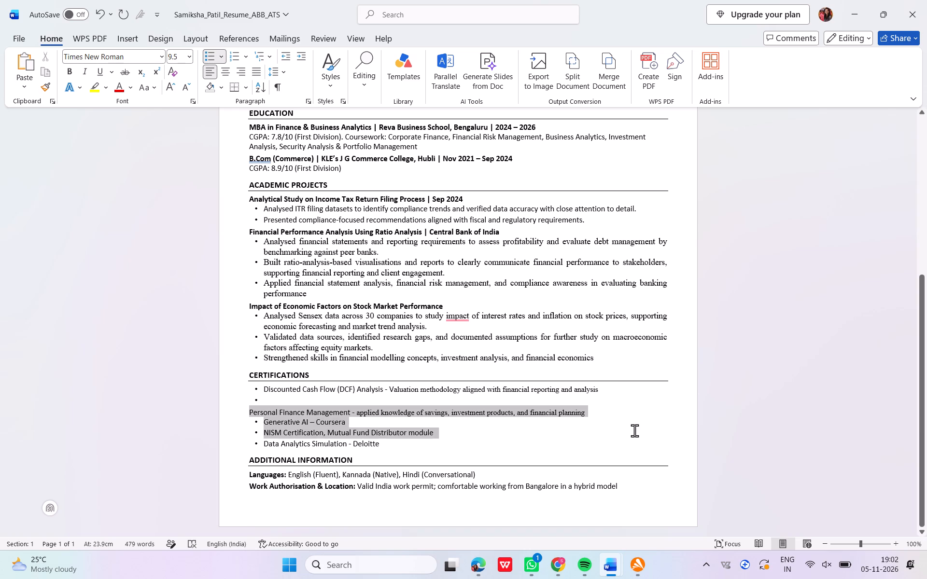
{"action": "left_click_drag", "start_coordinate": [634, 430], "coordinate": [631, 417]}
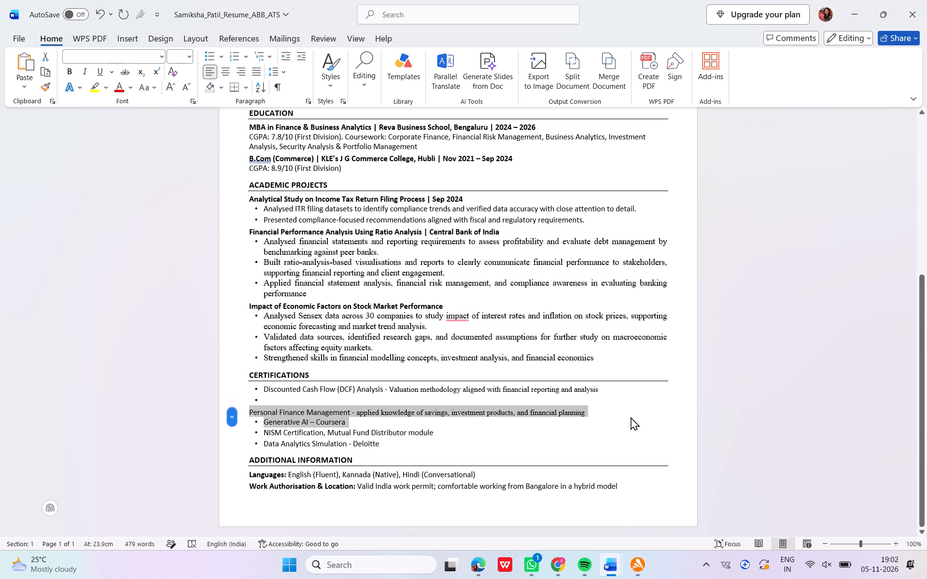
{"action": "left_click", "coordinate": [568, 433]}
{"action": "left_click_drag", "start_coordinate": [588, 412], "coordinate": [222, 408]}
{"action": "key", "text": "ctrl+c"}
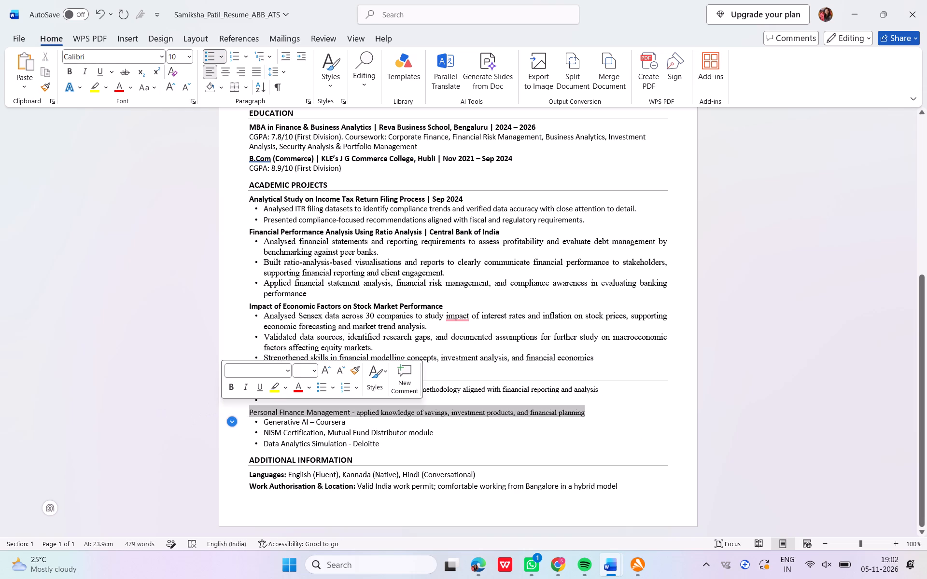
{"action": "left_click", "coordinate": [267, 400]}
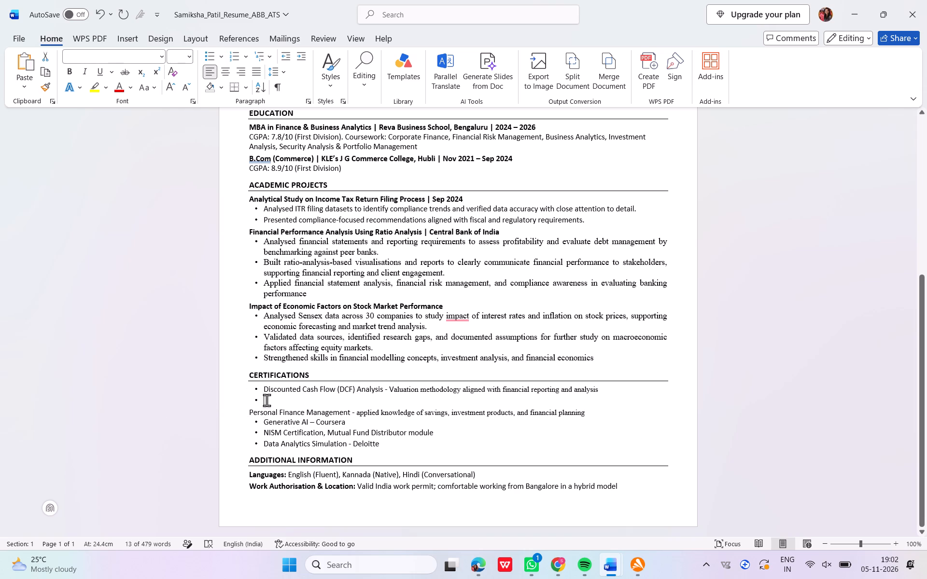
{"action": "key", "text": "ctrl+v"}
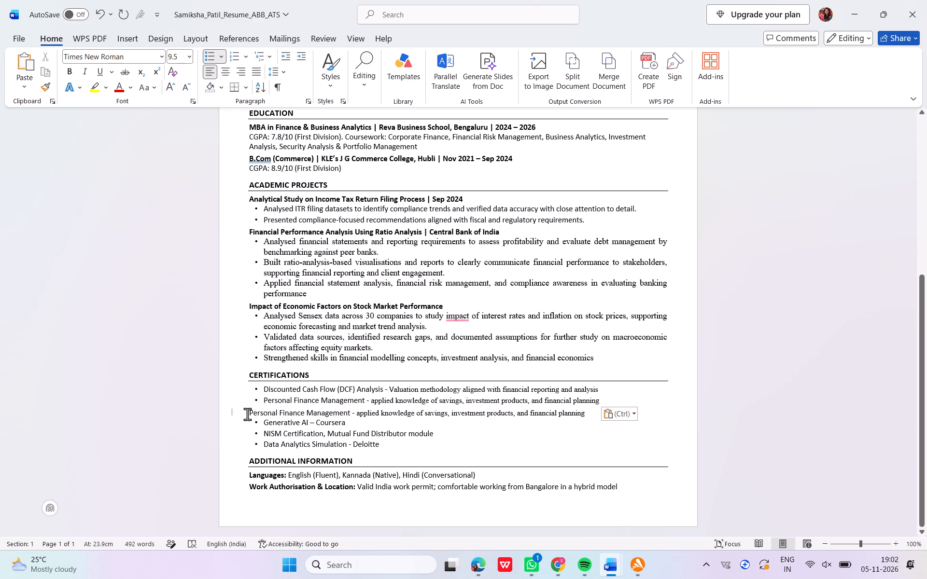
Delete the duplicate unbulleted Personal Finance Management line above Generative AI, leaving no empty line.
{"action": "left_click_drag", "start_coordinate": [247, 414], "coordinate": [585, 426]}
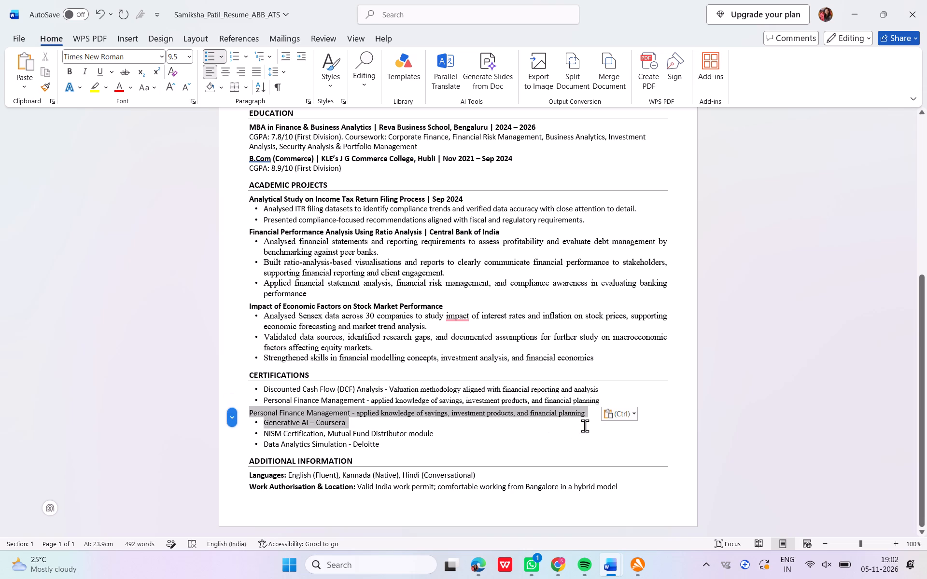
{"action": "left_click_drag", "start_coordinate": [585, 426], "coordinate": [585, 418]}
{"action": "left_click_drag", "start_coordinate": [585, 418], "coordinate": [580, 416]}
{"action": "key", "text": "BackSpace"}
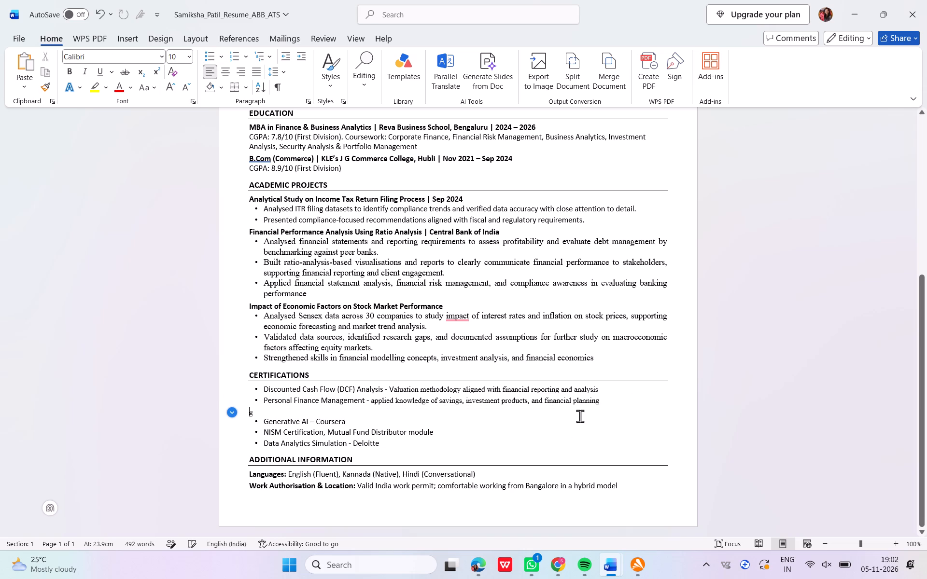
{"action": "key", "text": "Right"}
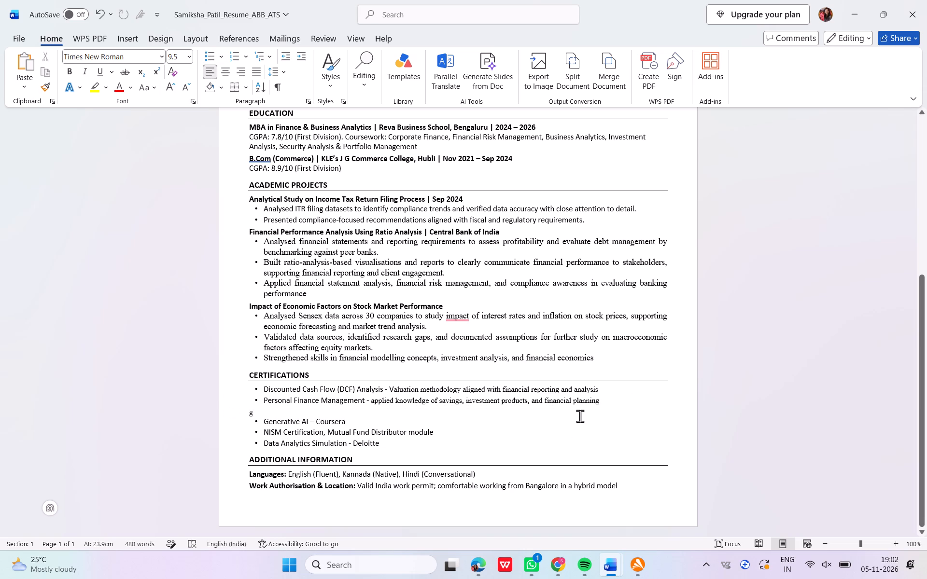
{"action": "key", "text": "BackSpace"}
{"action": "key", "text": "BackSpace"}
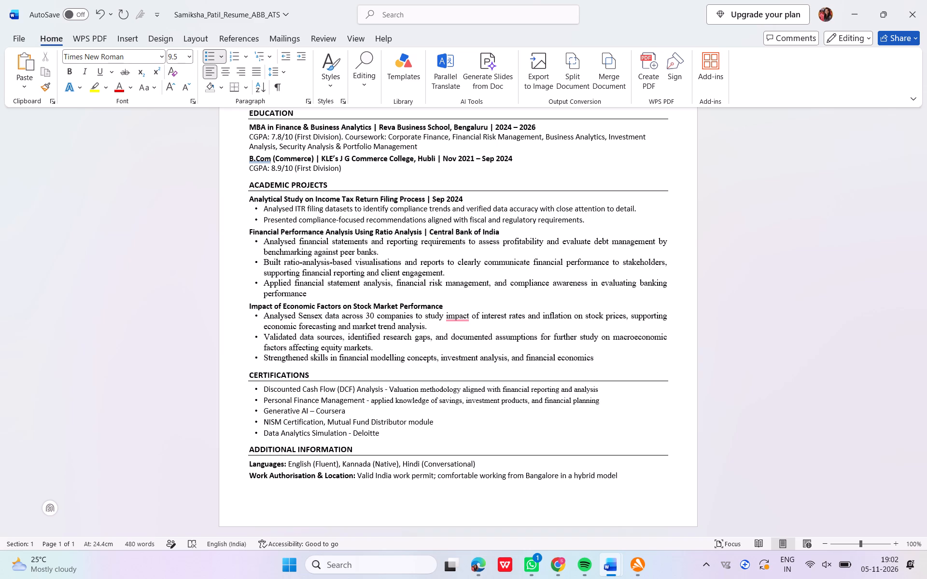
Replace "Coursera" in the Generative AI certification with "Coursera | understanding of AI-driven analytics tools applicable to finance and accounting" copied from the other candidate's resume.
{"action": "scroll", "coordinate": [580, 416], "scroll_direction": "down", "scroll_amount": 1}
{"action": "key", "text": "alt+Tab"}
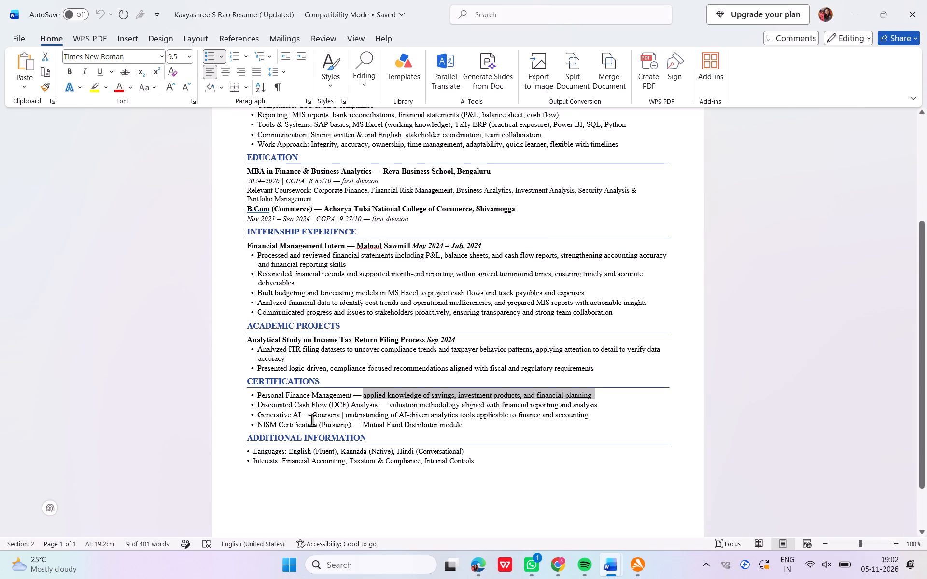
{"action": "left_click_drag", "start_coordinate": [314, 416], "coordinate": [376, 416]}
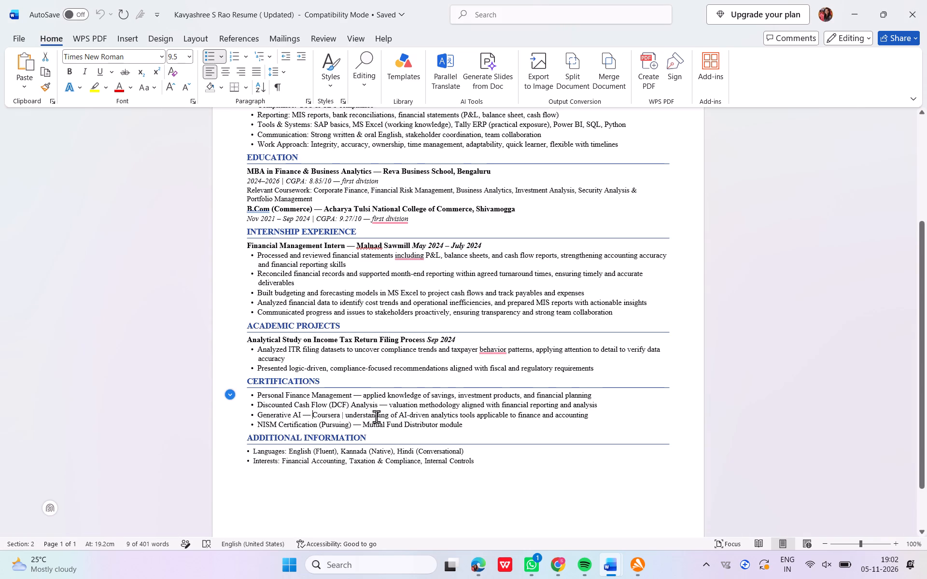
{"action": "left_click_drag", "start_coordinate": [376, 416], "coordinate": [592, 413]}
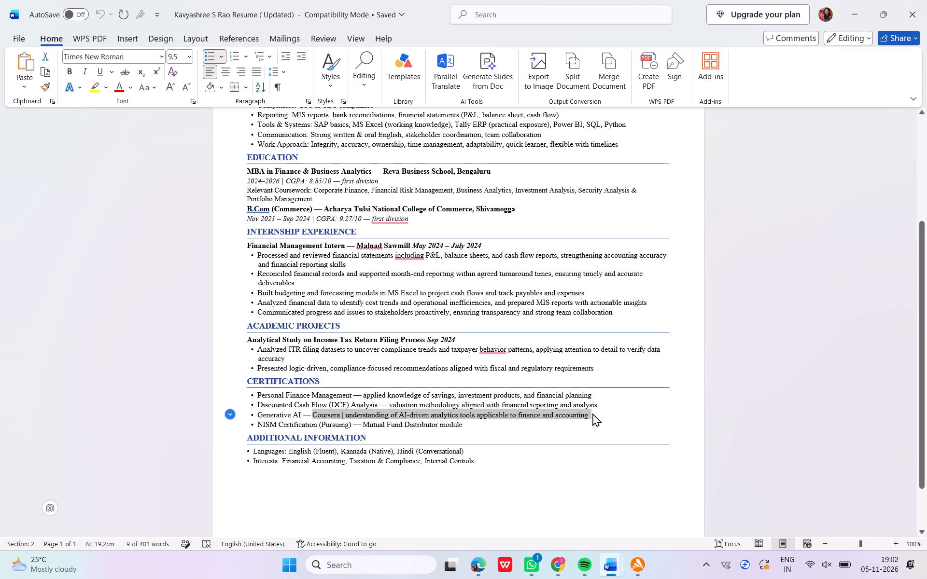
{"action": "key", "text": "ctrl+c"}
{"action": "key", "text": "alt+Tab"}
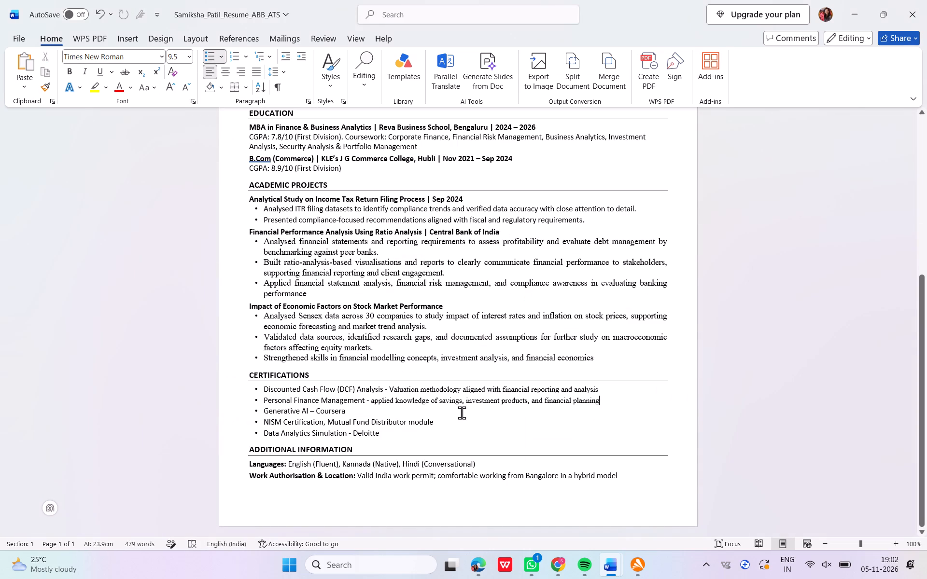
{"action": "left_click", "coordinate": [358, 408]}
{"action": "key", "text": "BackSpace"}
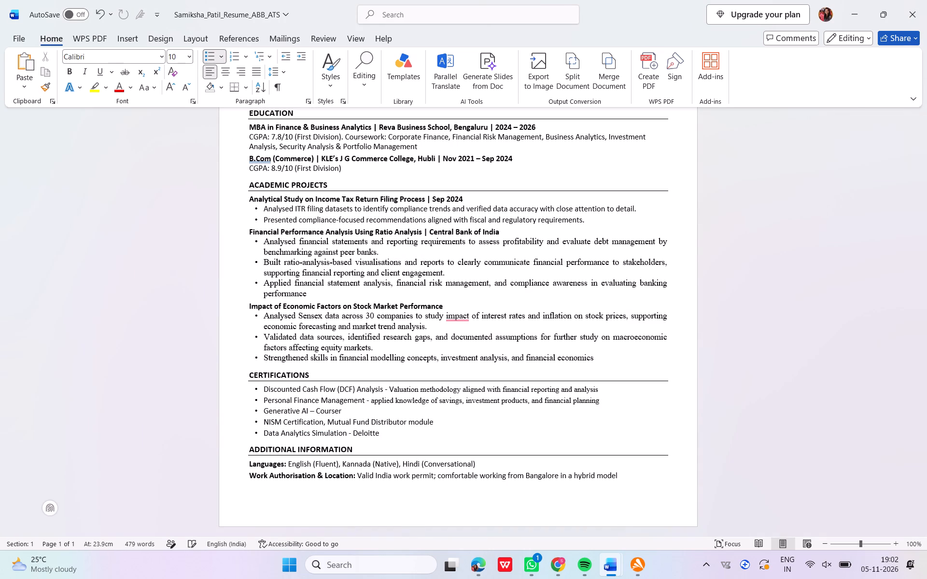
{"action": "key", "text": "BackSpace"}
{"action": "key", "text": "BackSpace"}
{"action": "key", "text": "BackSpace"}
{"action": "key", "text": "BackSpace"}
{"action": "key", "text": "BackSpace"}
{"action": "key", "text": "BackSpace"}
{"action": "key", "text": "BackSpace"}
{"action": "key", "text": "ctrl+v"}
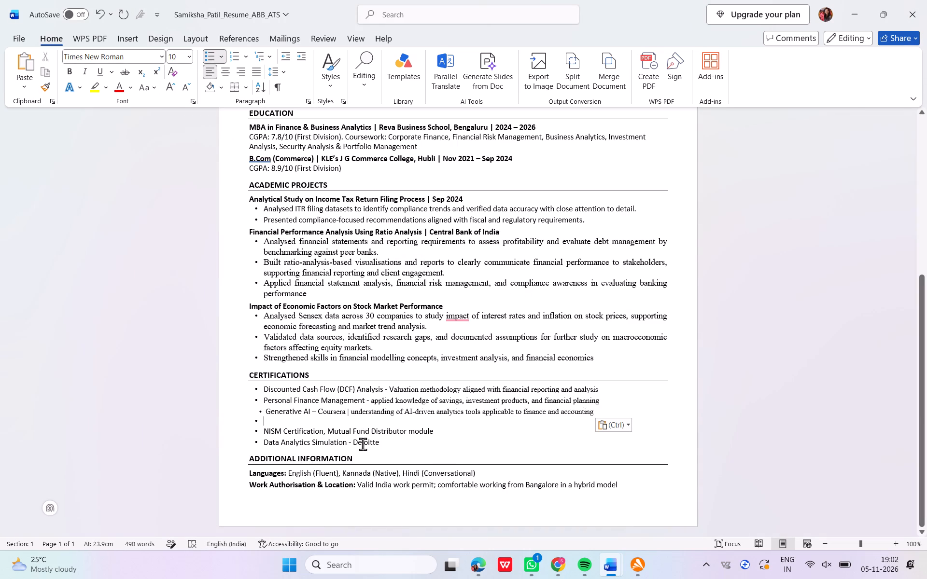
Align the Generative AI bullet with the other certifications and remove the empty line between it and the NISM Certification bullet.
{"action": "key", "text": "BackSpace"}
{"action": "key", "text": "BackSpace"}
{"action": "key", "text": "Up"}
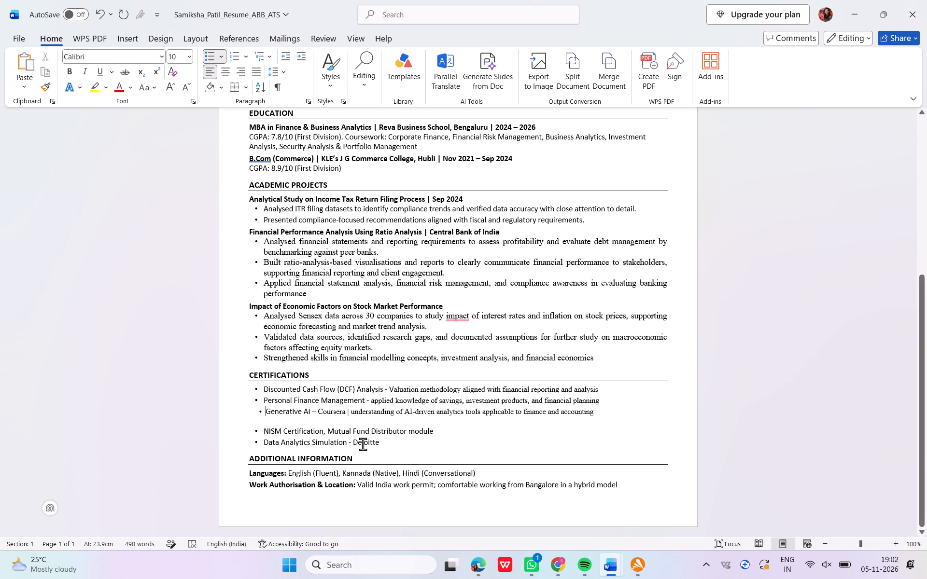
{"action": "key", "text": "Left"}
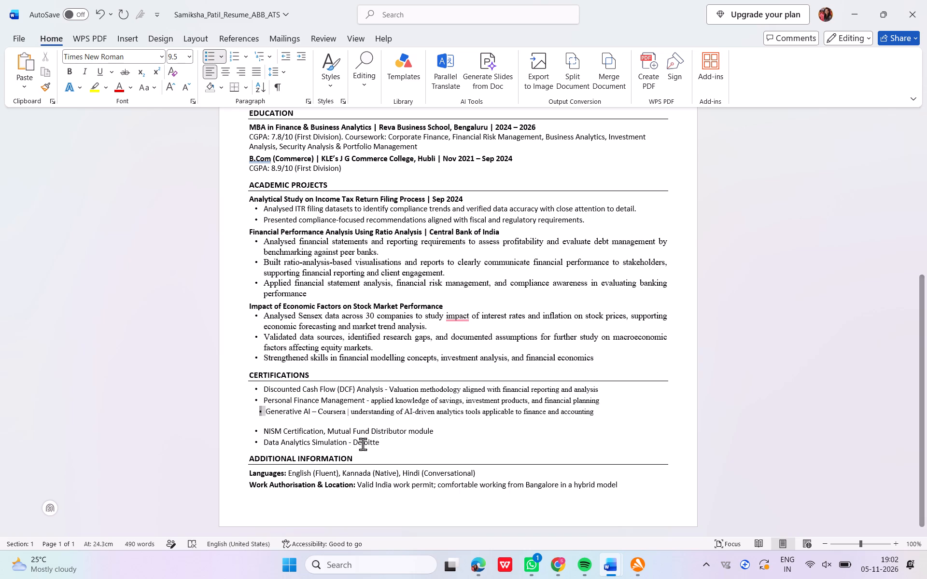
{"action": "key", "text": "BackSpace"}
{"action": "key", "text": "BackSpace"}
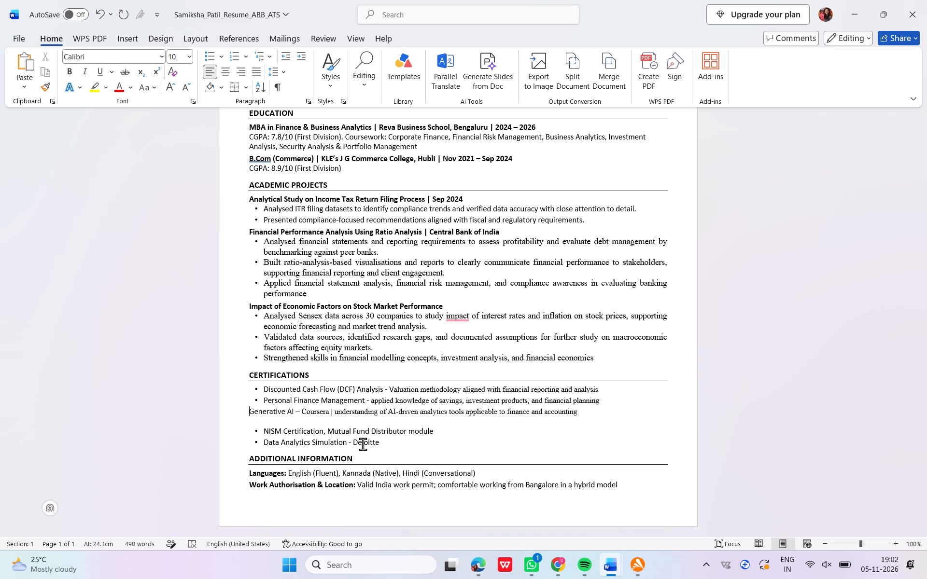
{"action": "key", "text": "BackSpace"}
{"action": "key", "text": "Return"}
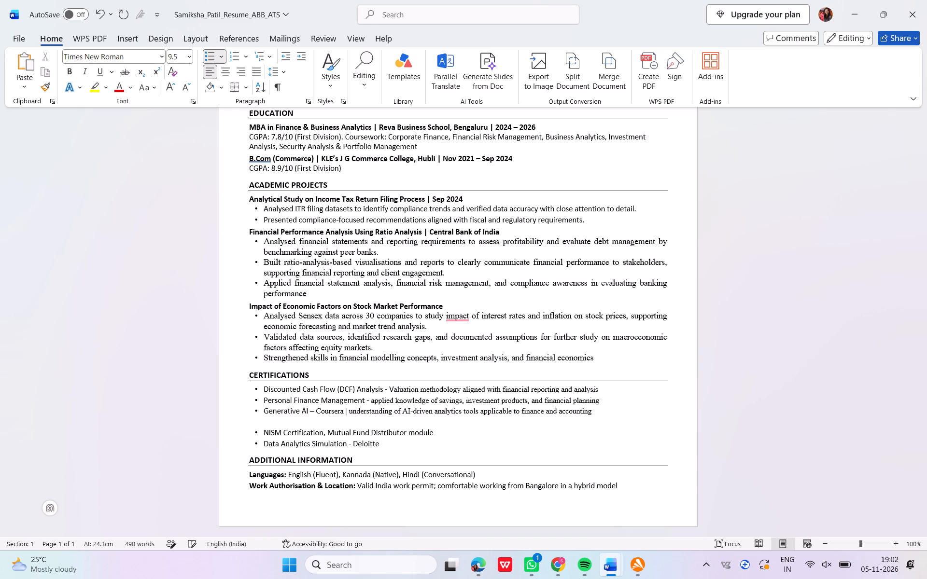
{"action": "left_click", "coordinate": [256, 435]}
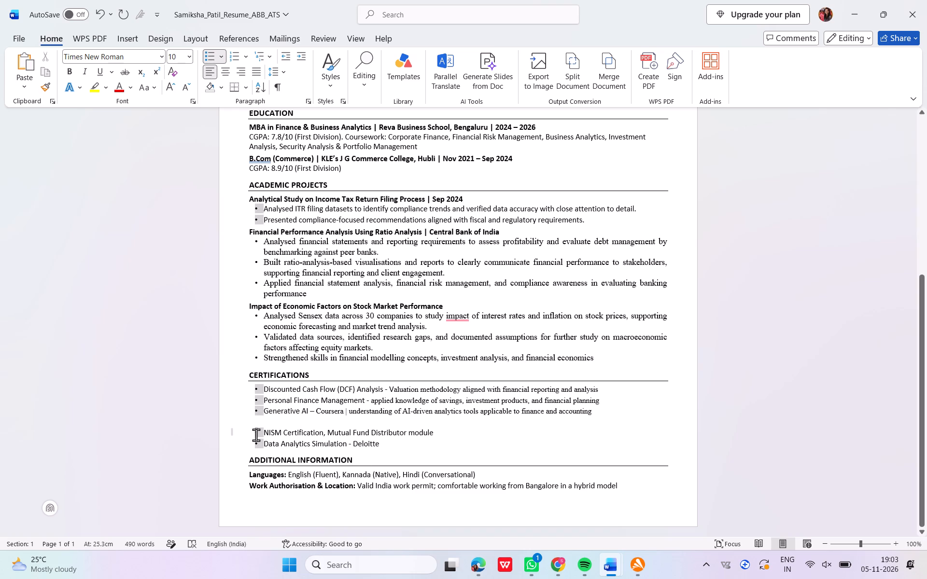
{"action": "left_click", "coordinate": [434, 459]}
{"action": "left_click", "coordinate": [264, 420]}
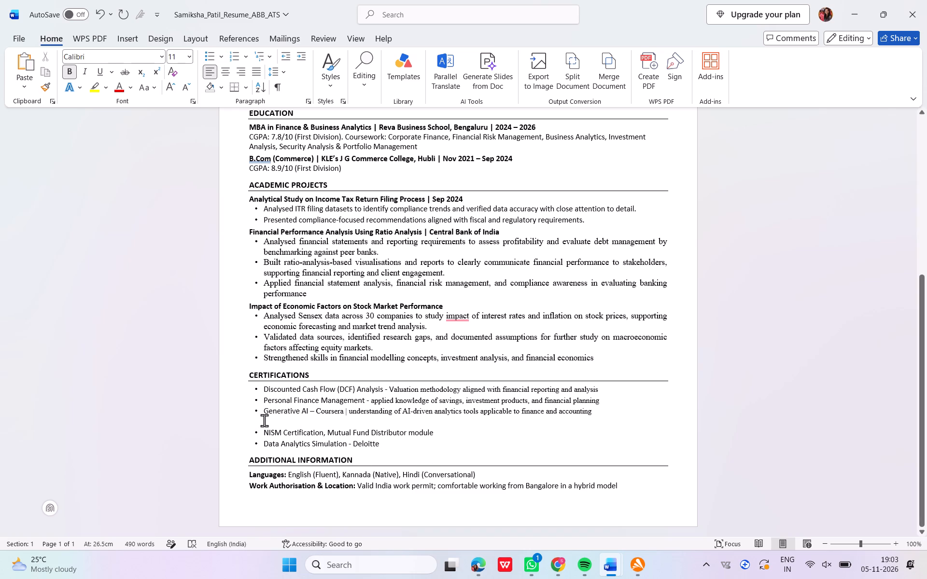
{"action": "key", "text": "BackSpace"}
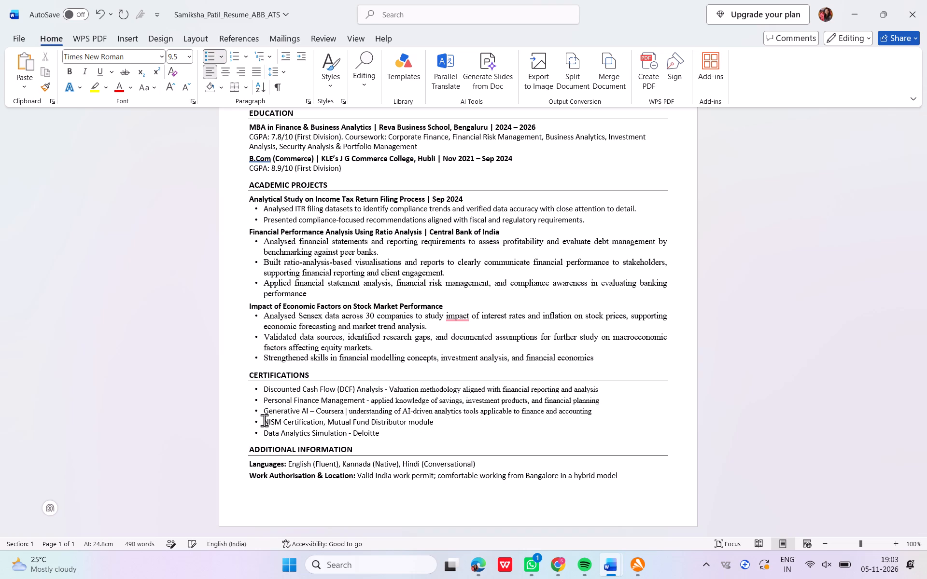
Replace the comma in the NISM Certification bullet with a spaced hyphen so it reads "NISM Certification - Mutual Fund Distributor module".
{"action": "key", "text": "alt+Tab"}
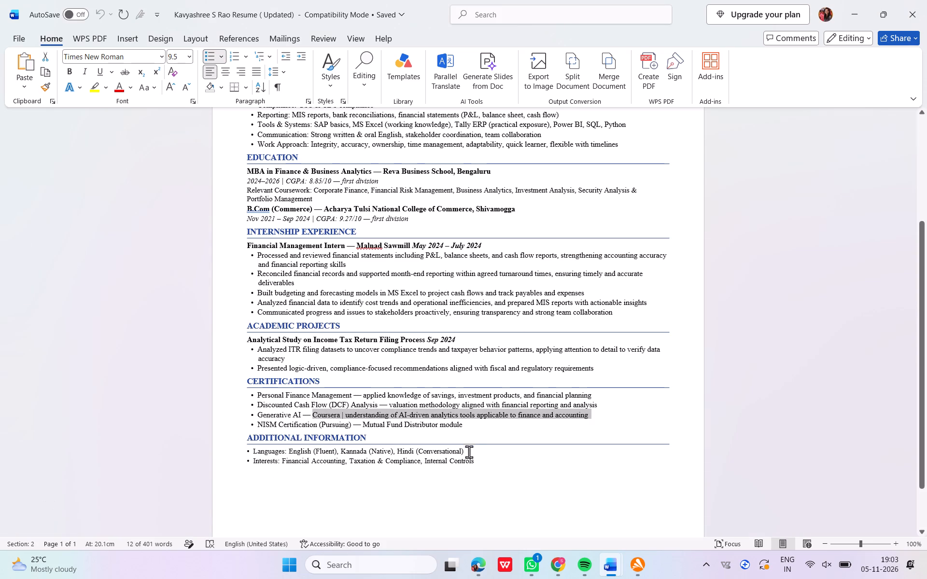
{"action": "left_click", "coordinate": [490, 428]}
{"action": "key", "text": "alt+Tab"}
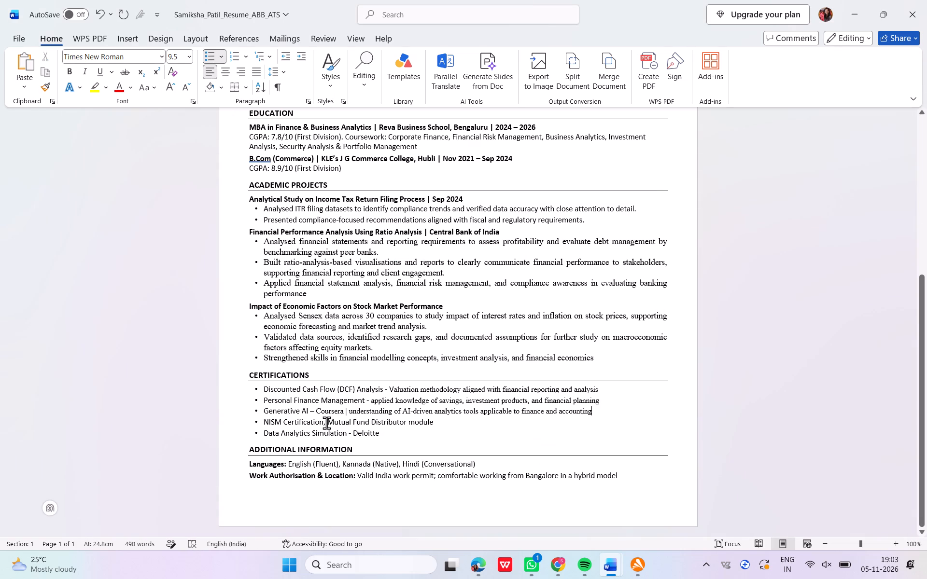
{"action": "left_click", "coordinate": [326, 423]}
{"action": "key", "text": "BackSpace"}
{"action": "key", "text": "BackSpace"}
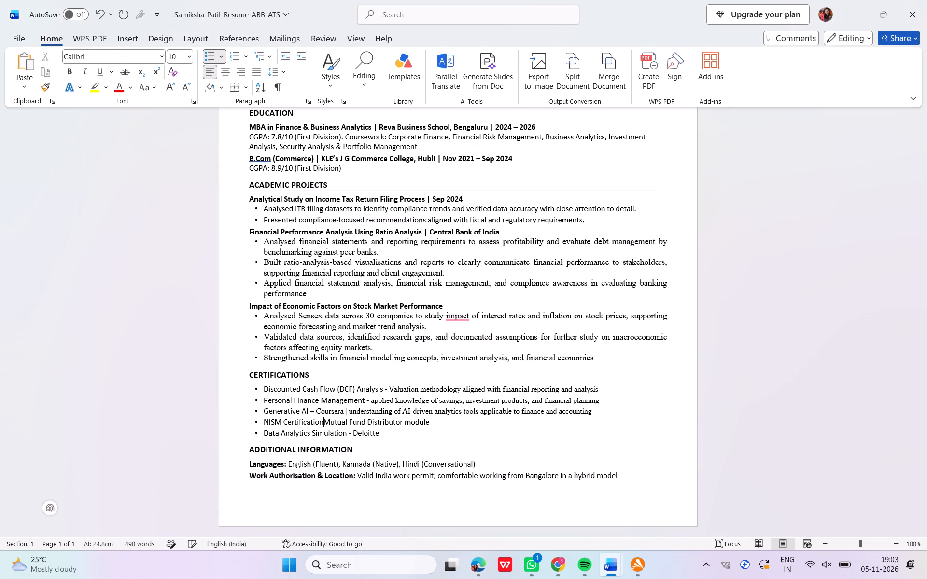
{"action": "key", "text": "space"}
{"action": "type", "text": "="}
{"action": "key", "text": "Delete"}
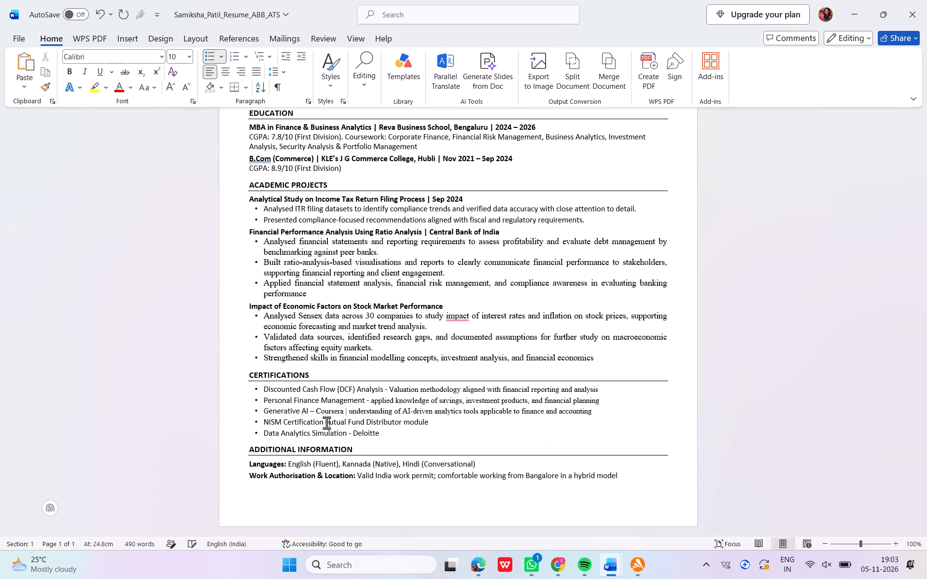
{"action": "type", "text": "-"}
{"action": "key", "text": "space"}
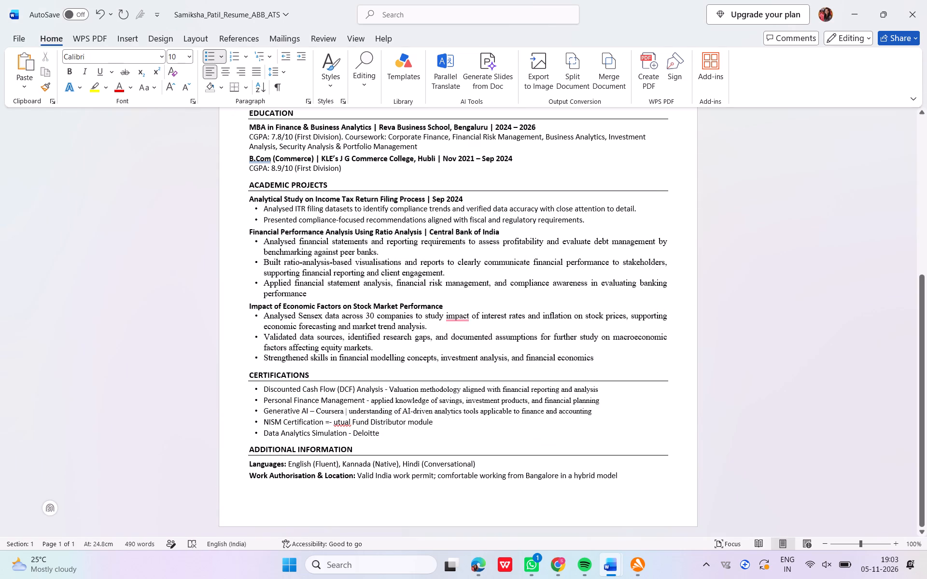
{"action": "key", "text": "BackSpace"}
{"action": "key", "text": "BackSpace"}
{"action": "key", "text": "BackSpace"}
{"action": "key", "text": "BackSpace"}
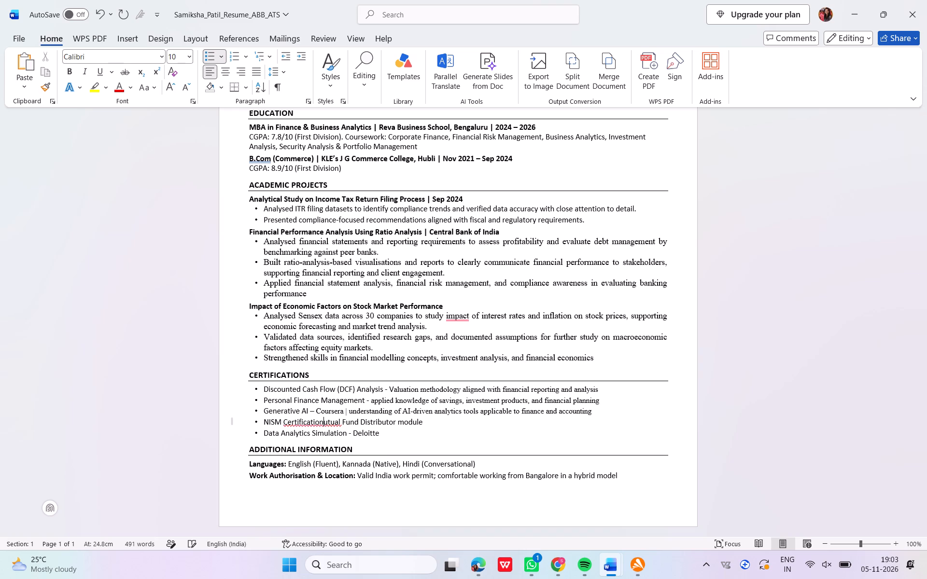
{"action": "key", "text": "space"}
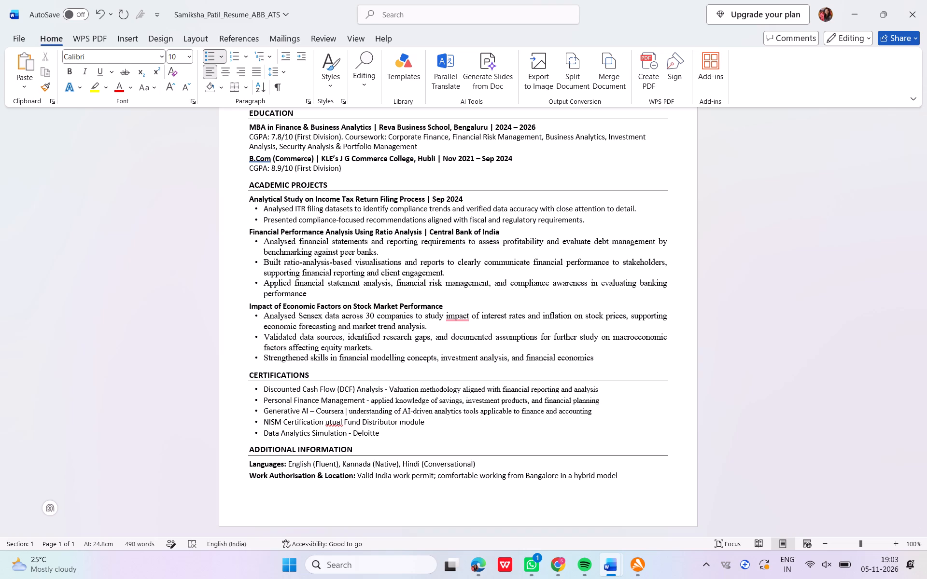
{"action": "type", "text": "-"}
{"action": "key", "text": "space"}
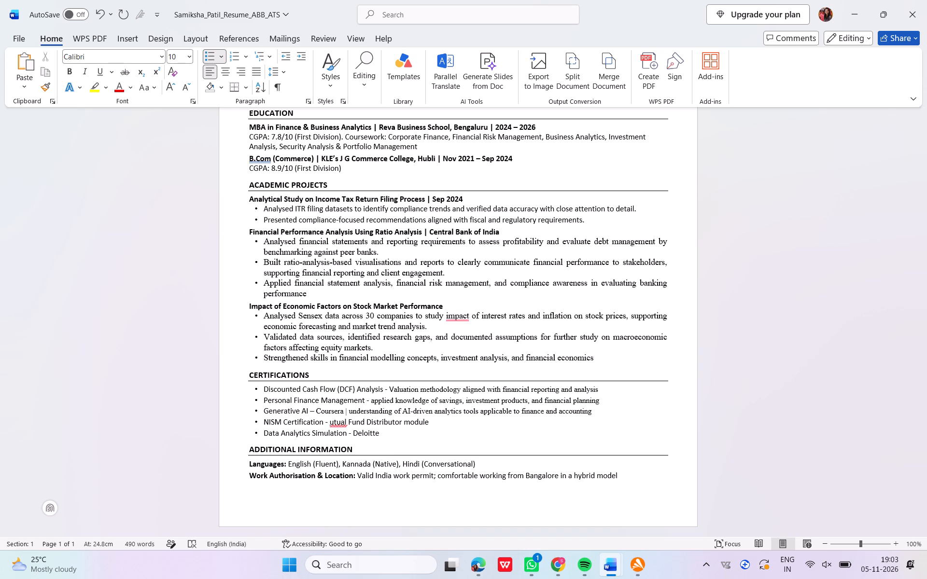
{"action": "key", "text": "shift+m"}
Review the ABB resume from certifications up to the professional summary, comparing its sections with the other candidate's resume.
{"action": "scroll", "coordinate": [377, 458], "scroll_direction": "down", "scroll_amount": 1}
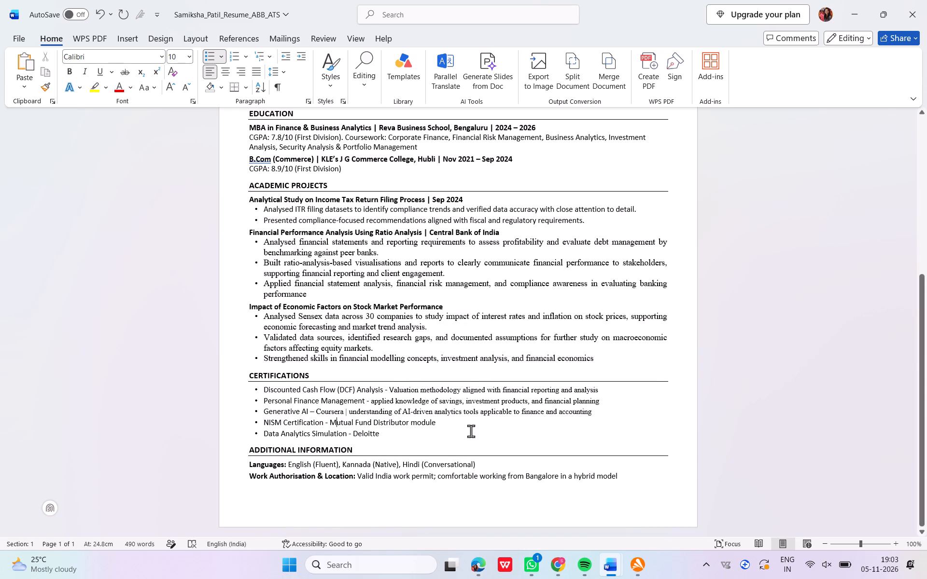
{"action": "scroll", "coordinate": [520, 439], "scroll_direction": "up", "scroll_amount": 5}
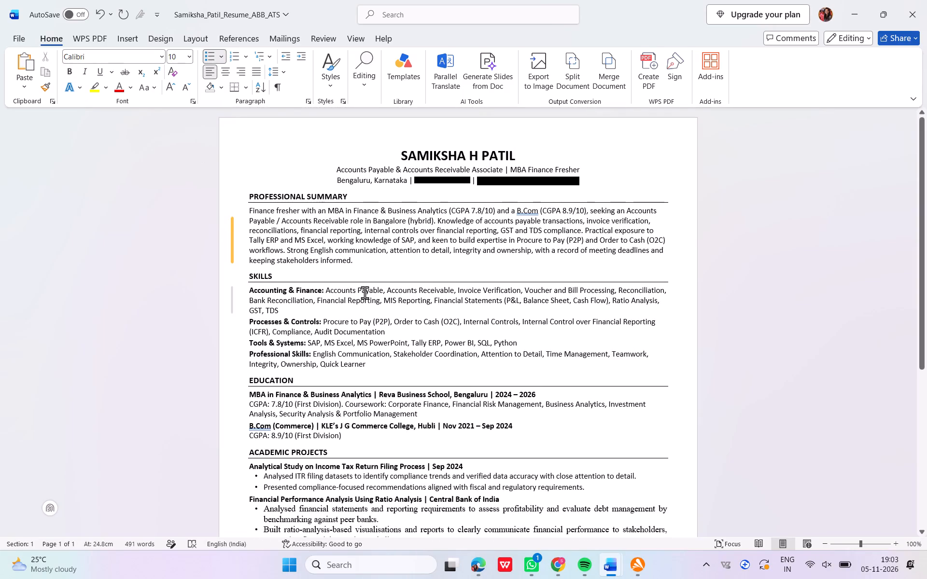
{"action": "scroll", "coordinate": [365, 292], "scroll_direction": "down", "scroll_amount": 1}
{"action": "key", "text": "alt+Tab"}
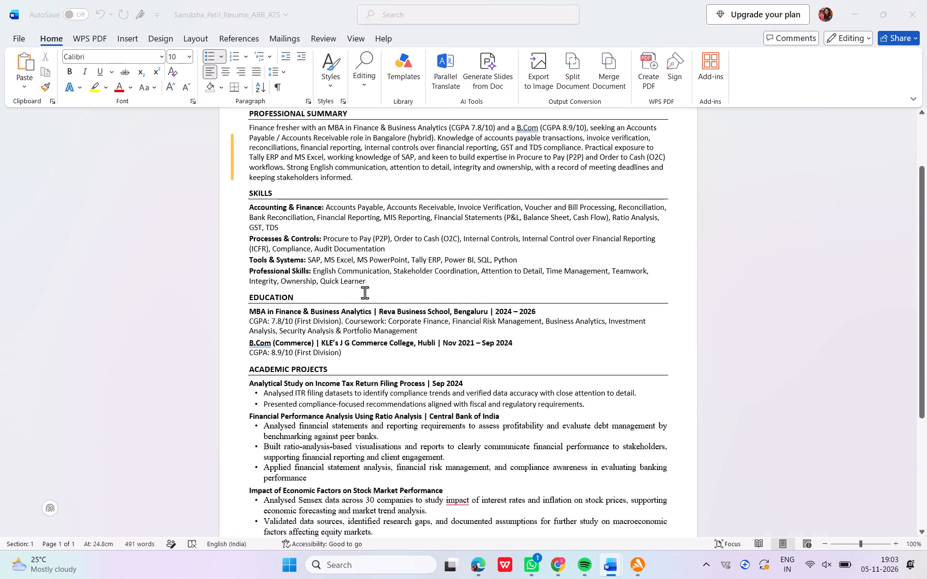
{"action": "scroll", "coordinate": [365, 292], "scroll_direction": "up", "scroll_amount": 1}
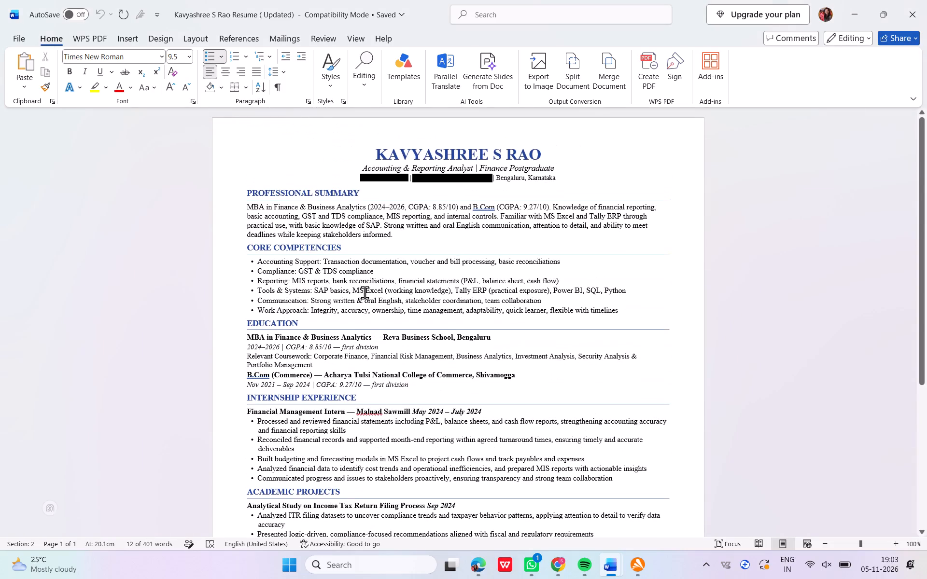
{"action": "scroll", "coordinate": [365, 292], "scroll_direction": "down", "scroll_amount": 1}
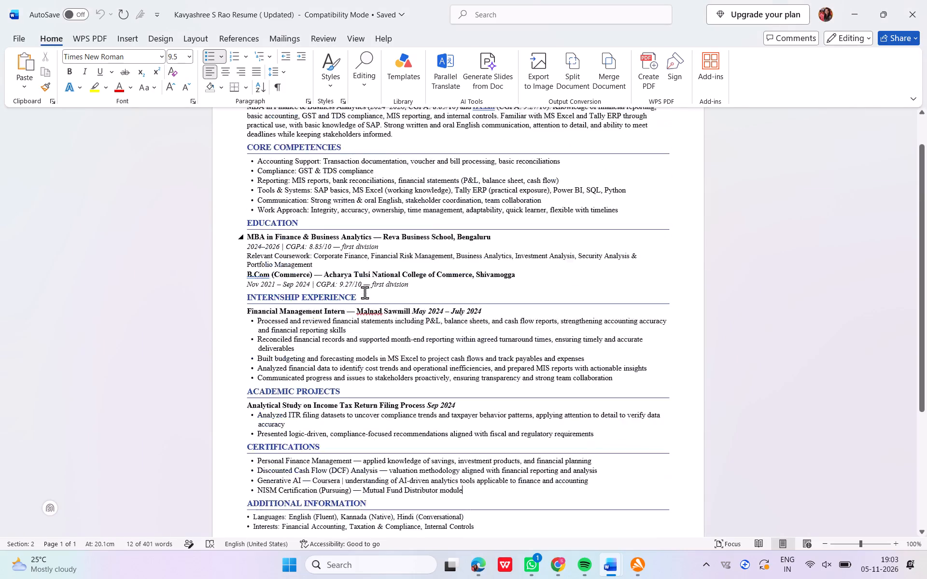
{"action": "scroll", "coordinate": [365, 292], "scroll_direction": "down", "scroll_amount": 1}
{"action": "key", "text": "alt+Tab"}
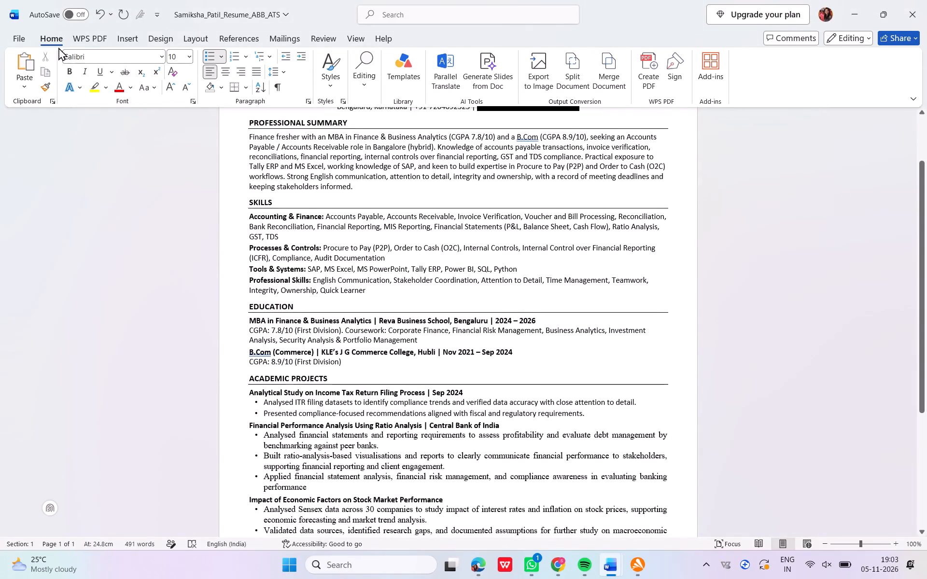
{"action": "scroll", "coordinate": [253, 138], "scroll_direction": "up", "scroll_amount": 2}
{"action": "key", "text": "alt+Tab"}
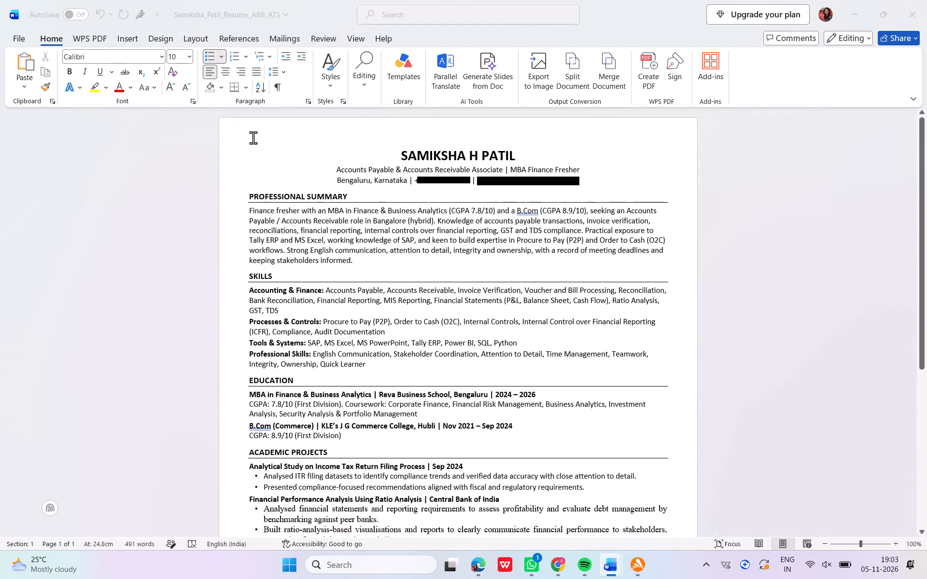
{"action": "key", "text": "alt+Tab"}
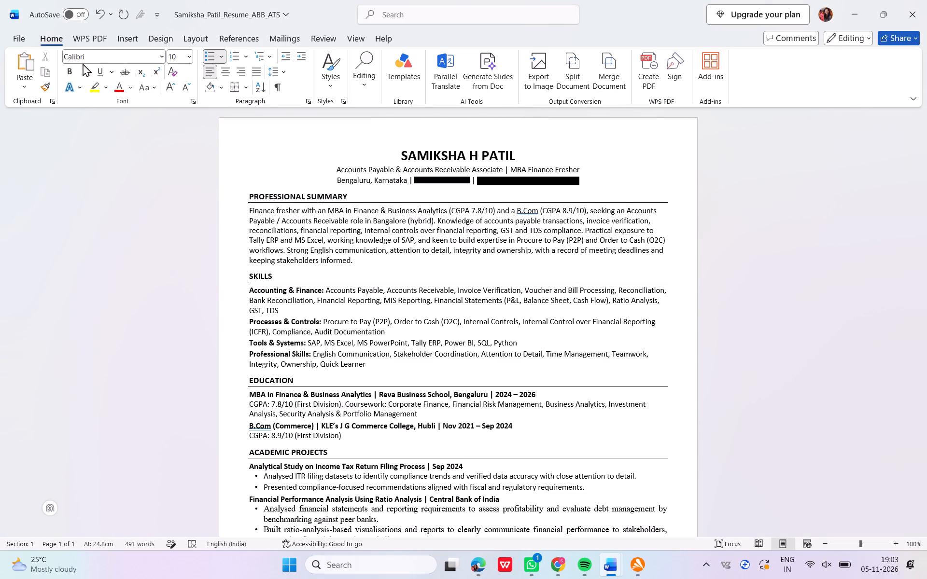
{"action": "left_click", "coordinate": [434, 223]}
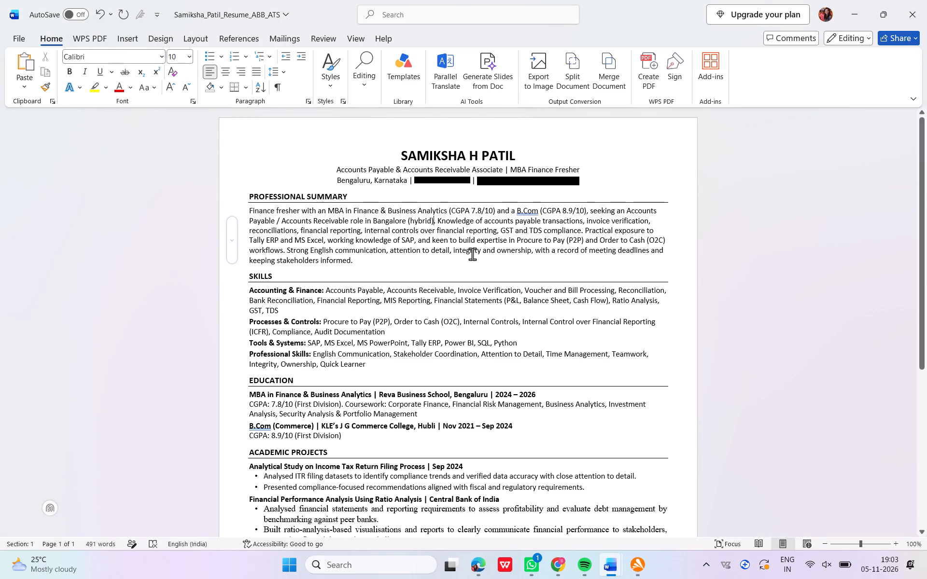
{"action": "left_click", "coordinate": [493, 267]}
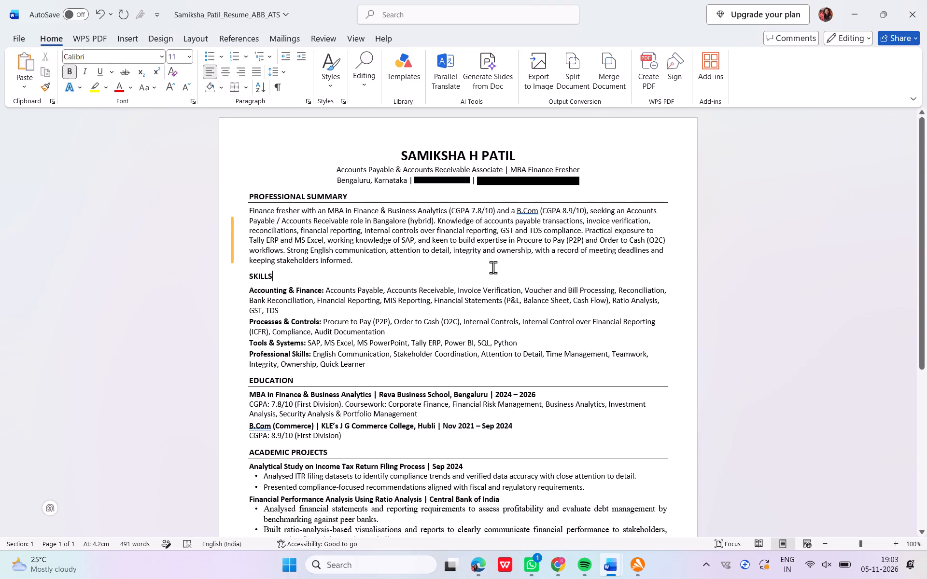
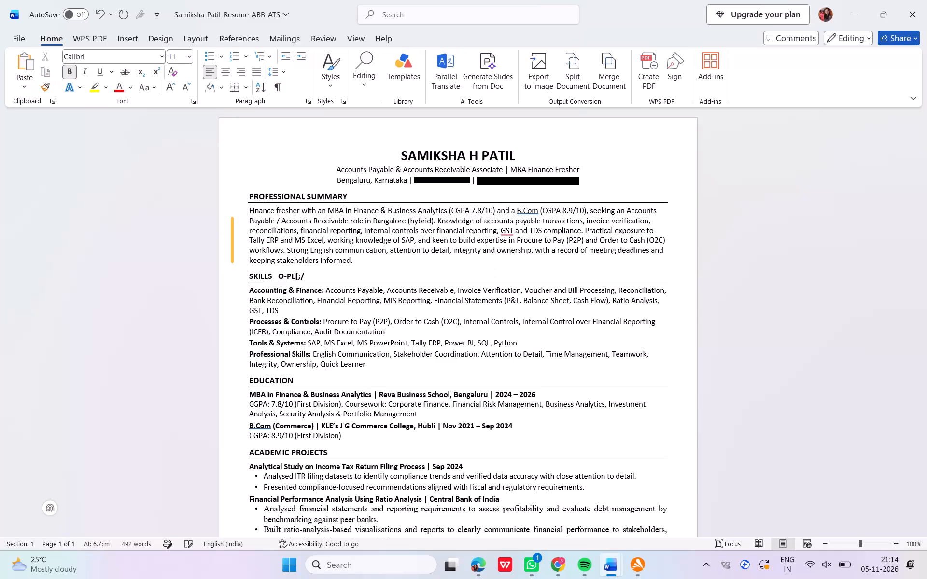
Delete the stray text "O-PL[;/" and the extra spaces after the SKILLS heading.
{"action": "left_click", "coordinate": [493, 267]}
{"action": "left_click", "coordinate": [493, 267]}
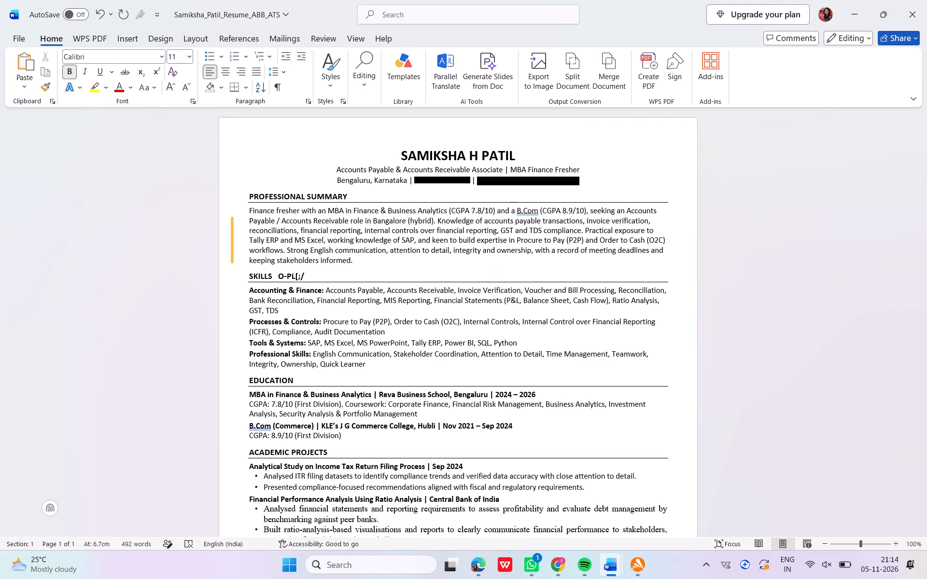
{"action": "left_click", "coordinate": [493, 267]}
{"action": "key", "text": "BackSpace"}
{"action": "key", "text": "BackSpace"}
{"action": "key", "text": "BackSpace"}
{"action": "key", "text": "BackSpace"}
{"action": "key", "text": "BackSpace"}
{"action": "key", "text": "BackSpace"}
{"action": "key", "text": "BackSpace"}
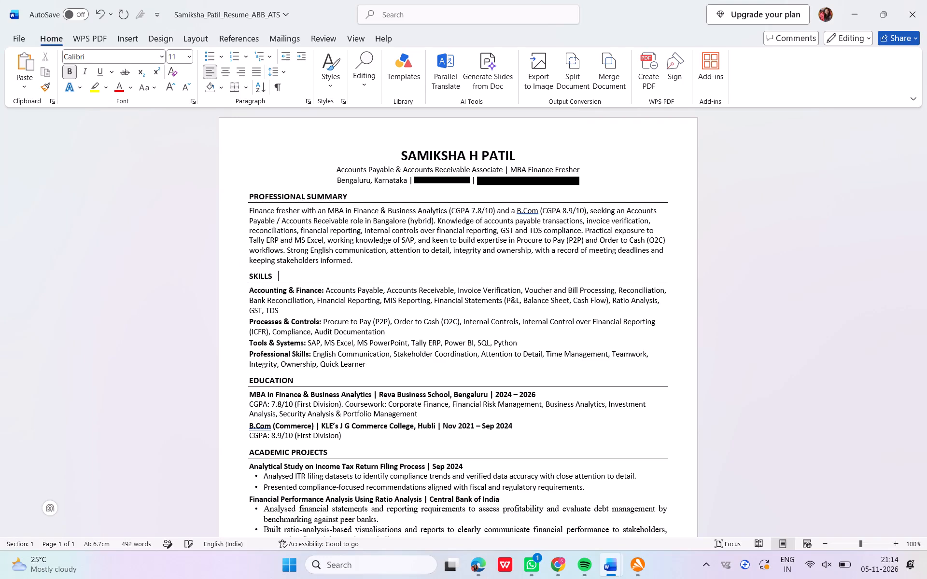
{"action": "key", "text": "BackSpace"}
Review the whole ABB resume from the professional summary to the additional information section.
{"action": "scroll", "coordinate": [493, 267], "scroll_direction": "down", "scroll_amount": 1}
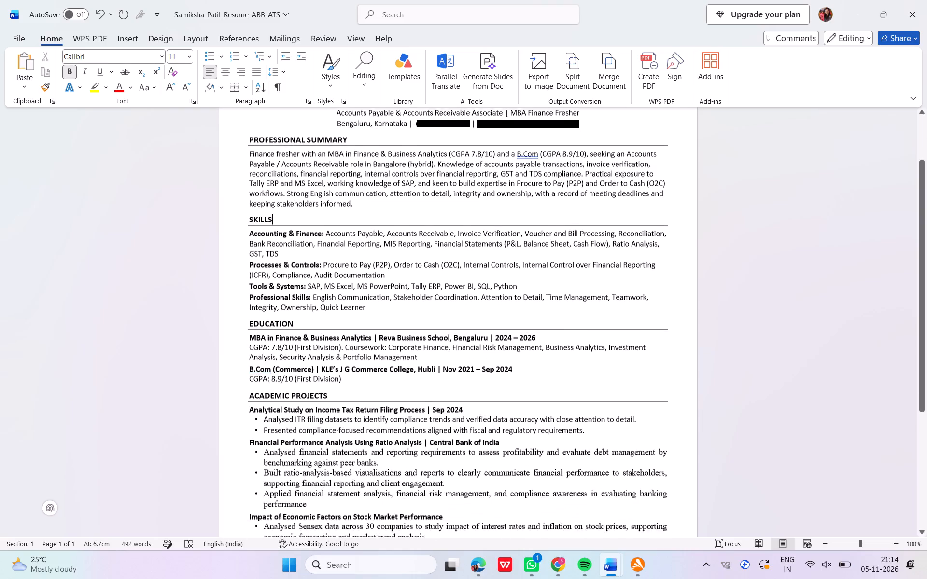
{"action": "scroll", "coordinate": [493, 267], "scroll_direction": "down", "scroll_amount": 3}
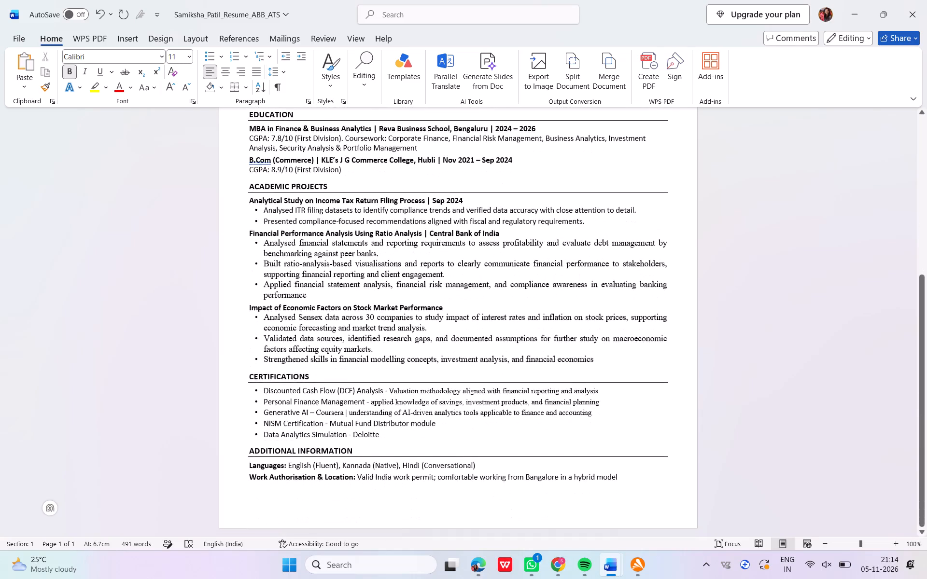
{"action": "scroll", "coordinate": [493, 267], "scroll_direction": "up", "scroll_amount": 6}
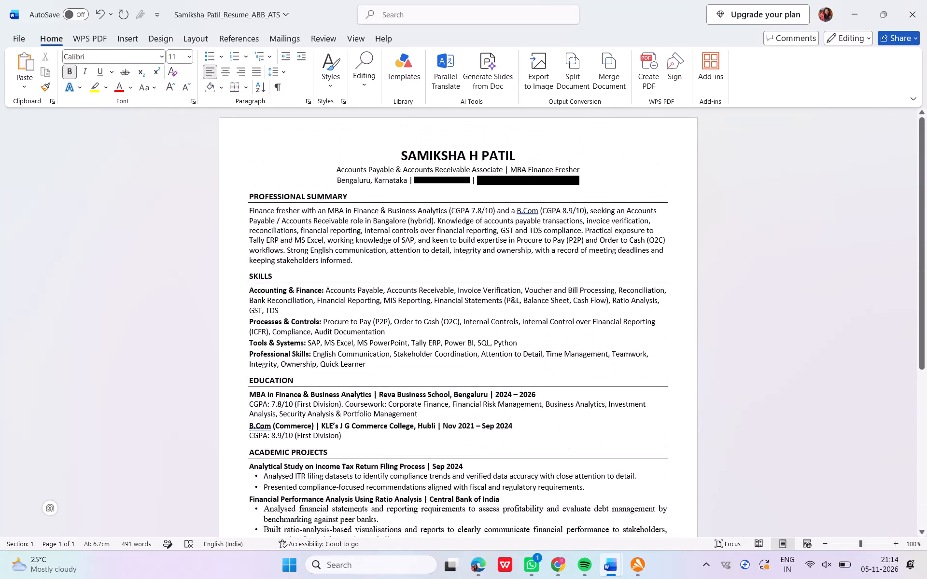
{"action": "scroll", "coordinate": [493, 267], "scroll_direction": "down", "scroll_amount": 4}
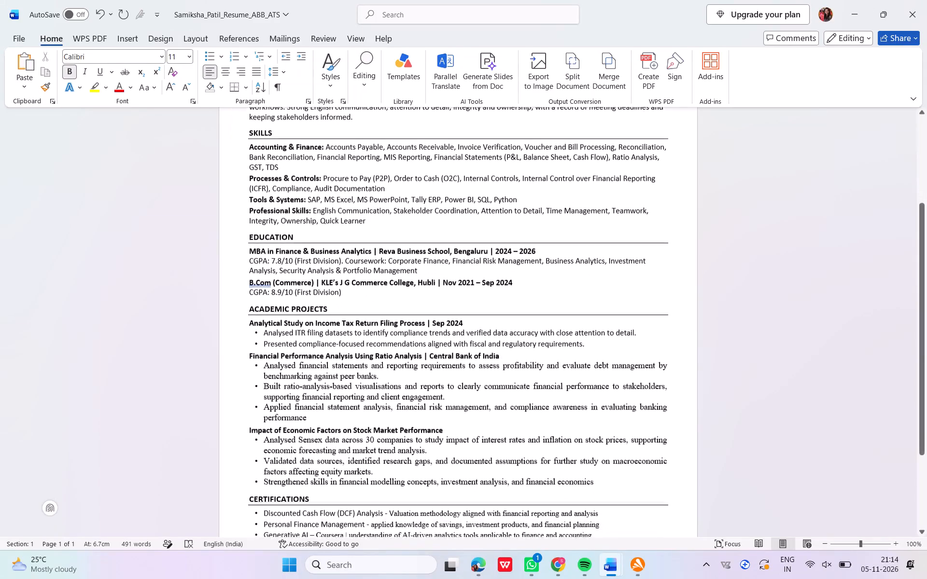
{"action": "scroll", "coordinate": [493, 267], "scroll_direction": "down", "scroll_amount": 4}
{"action": "scroll", "coordinate": [493, 267], "scroll_direction": "up", "scroll_amount": 5}
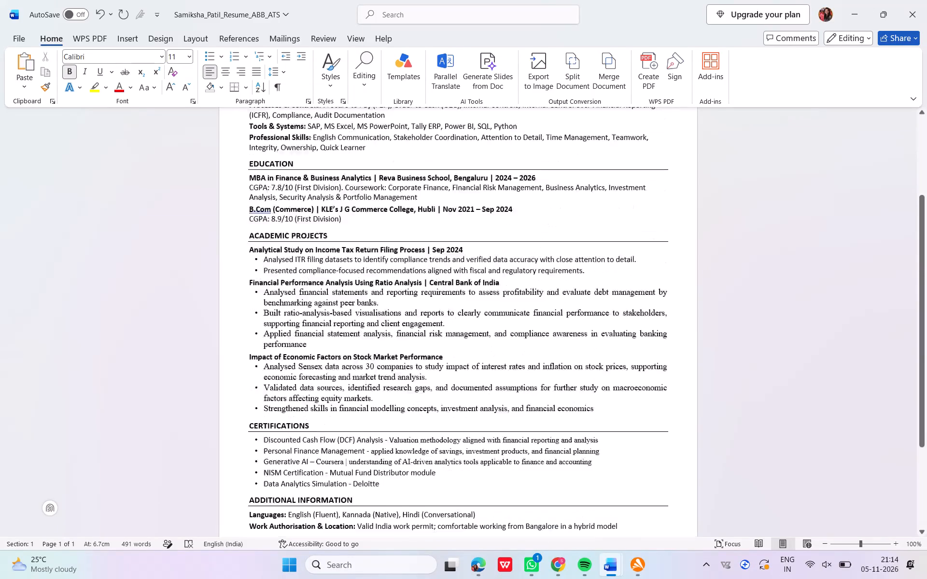
{"action": "scroll", "coordinate": [493, 267], "scroll_direction": "up", "scroll_amount": 3}
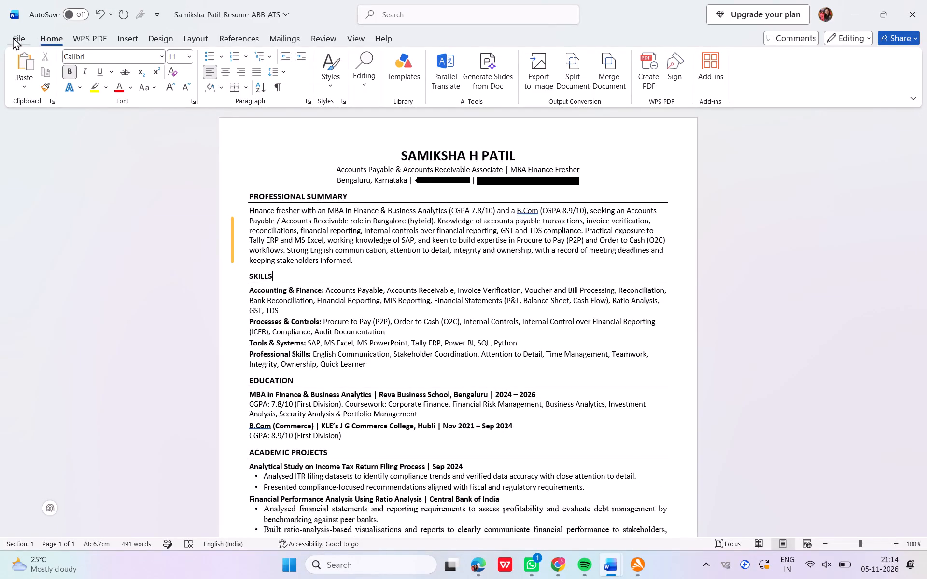
Start a PDF export of the ABB resume with the Downloads folder as its destination.
{"action": "left_click", "coordinate": [13, 37]}
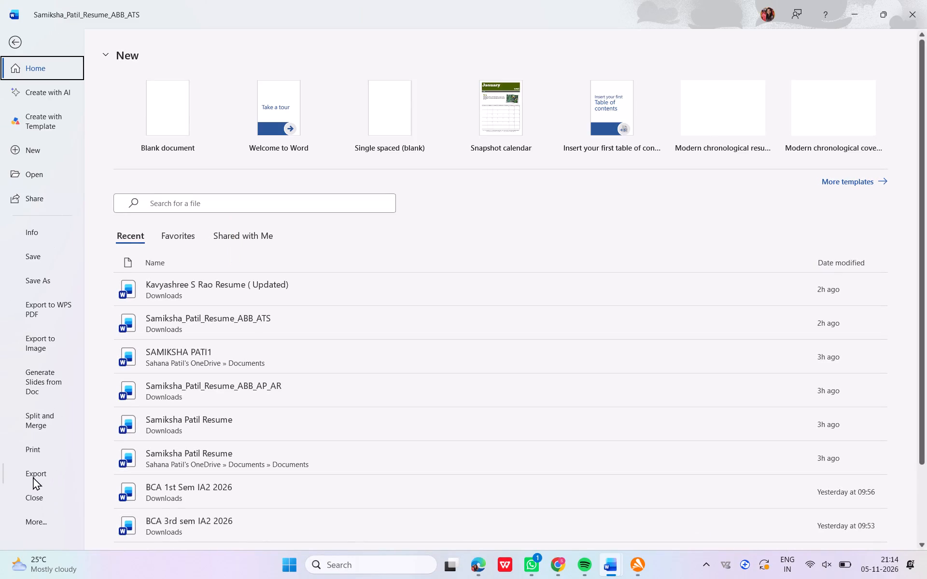
{"action": "left_click", "coordinate": [33, 477]}
{"action": "double_click", "coordinate": [219, 74]}
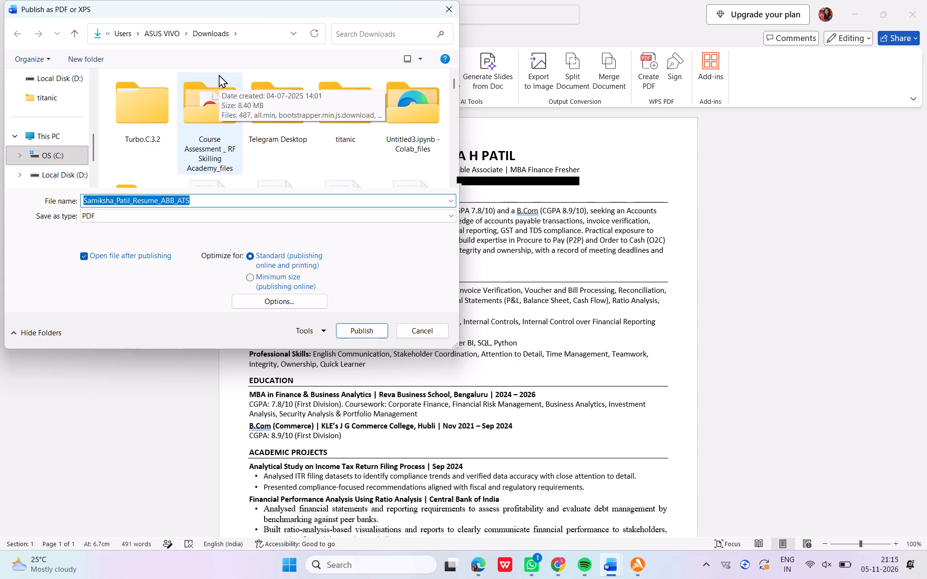
{"action": "scroll", "coordinate": [35, 103], "scroll_direction": "up", "scroll_amount": 1}
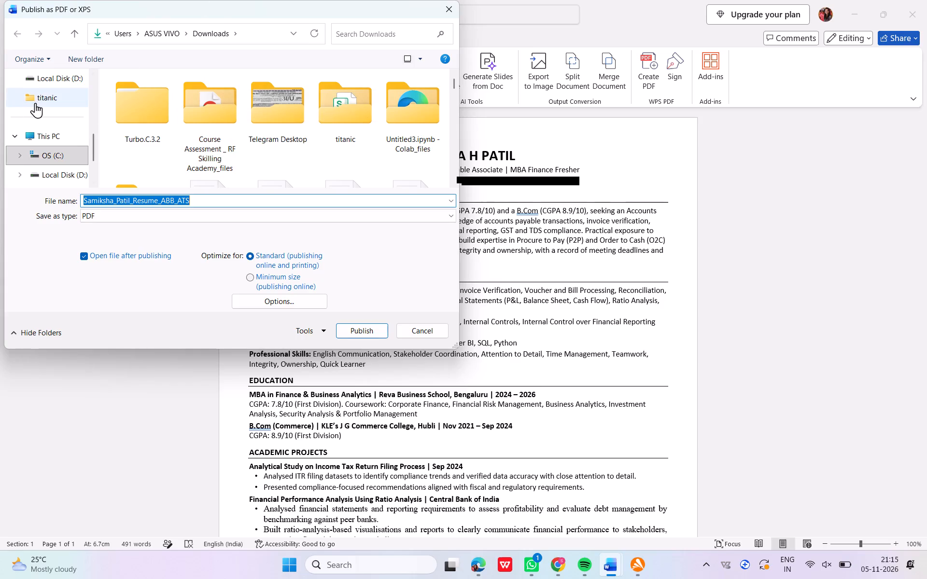
{"action": "scroll", "coordinate": [35, 103], "scroll_direction": "up", "scroll_amount": 2}
{"action": "left_click", "coordinate": [45, 181]}
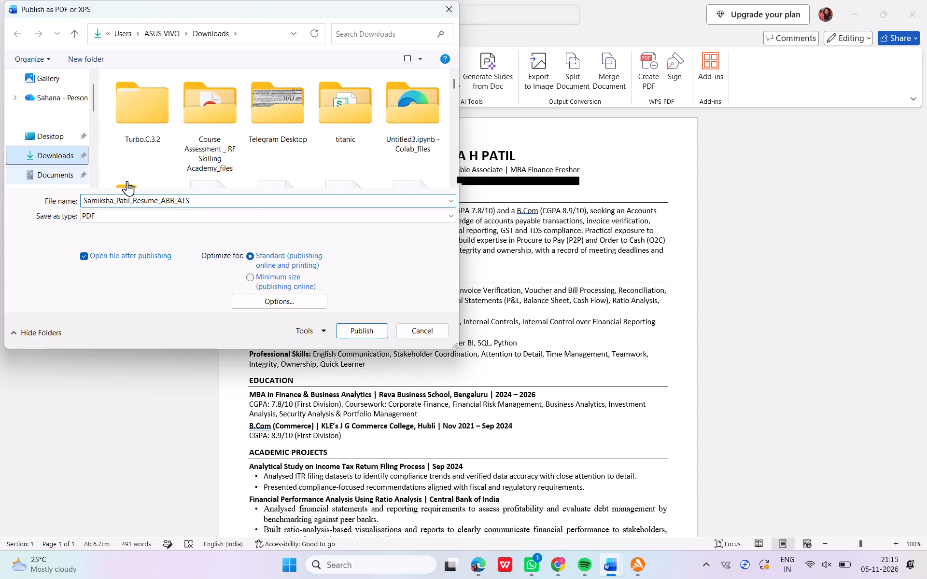
Replace the "_ABB_ATS" ending of the PDF file name with " 1" and publish it, overwriting the existing file.
{"action": "left_click", "coordinate": [197, 221]}
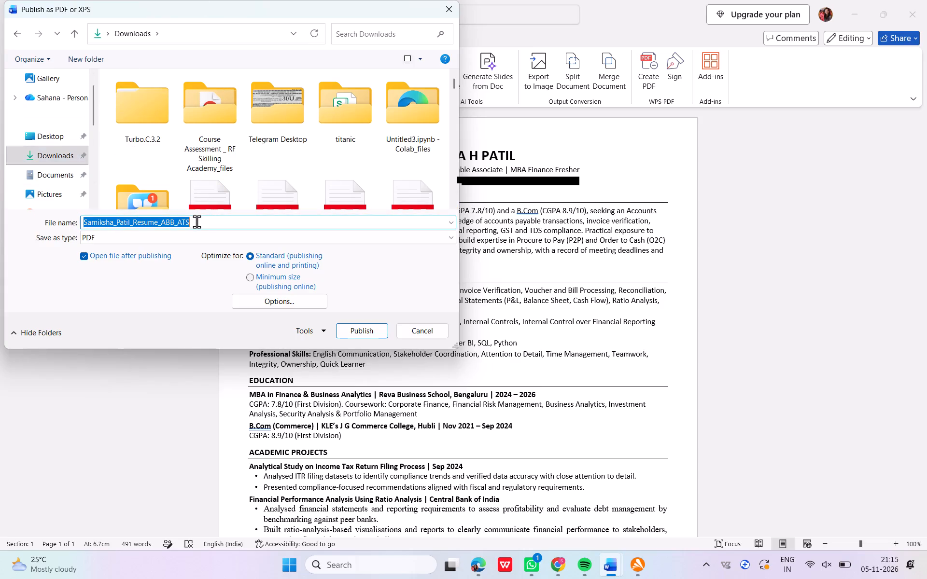
{"action": "key", "text": "Right"}
{"action": "key", "text": "BackSpace"}
{"action": "key", "text": "BackSpace"}
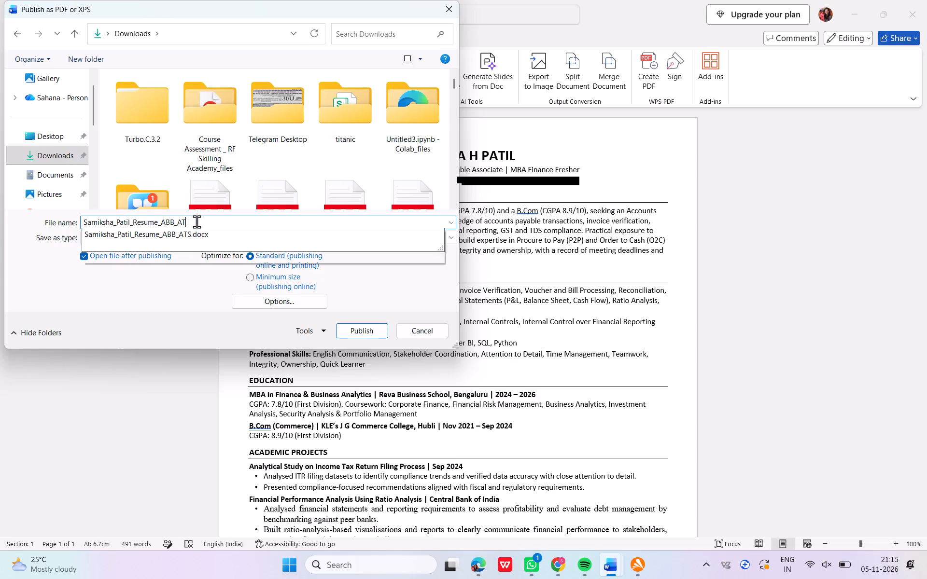
{"action": "key", "text": "BackSpace"}
{"action": "key", "text": "BackSpace"}
{"action": "key", "text": "BackSpace"}
{"action": "key", "text": "BackSpace"}
{"action": "key", "text": "BackSpace"}
{"action": "key", "text": "BackSpace"}
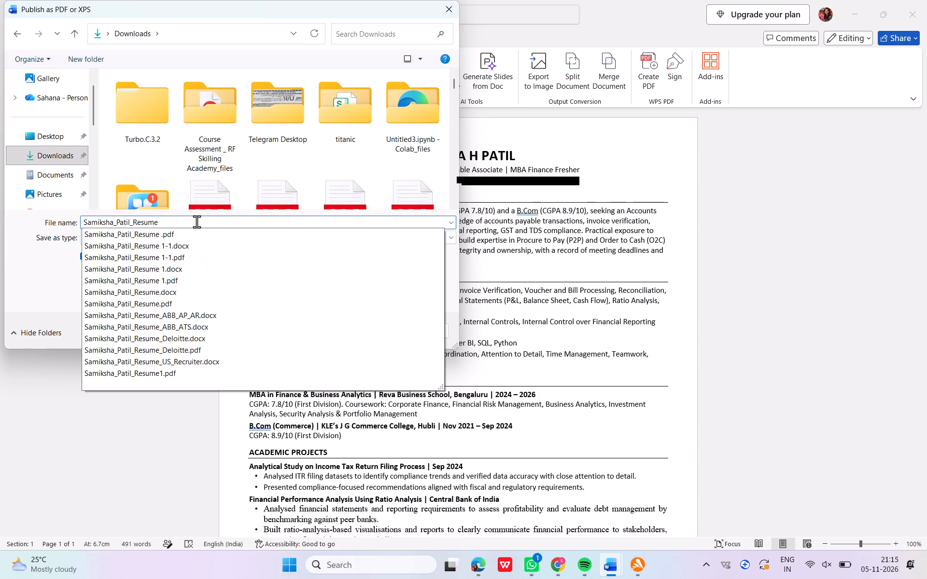
{"action": "key", "text": "space"}
{"action": "key", "text": "1"}
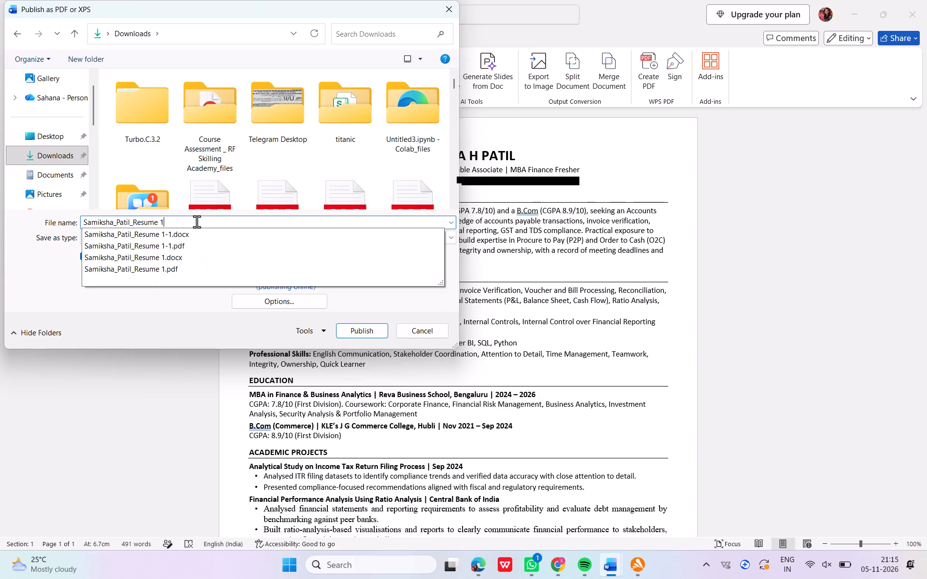
{"action": "left_click", "coordinate": [364, 330]}
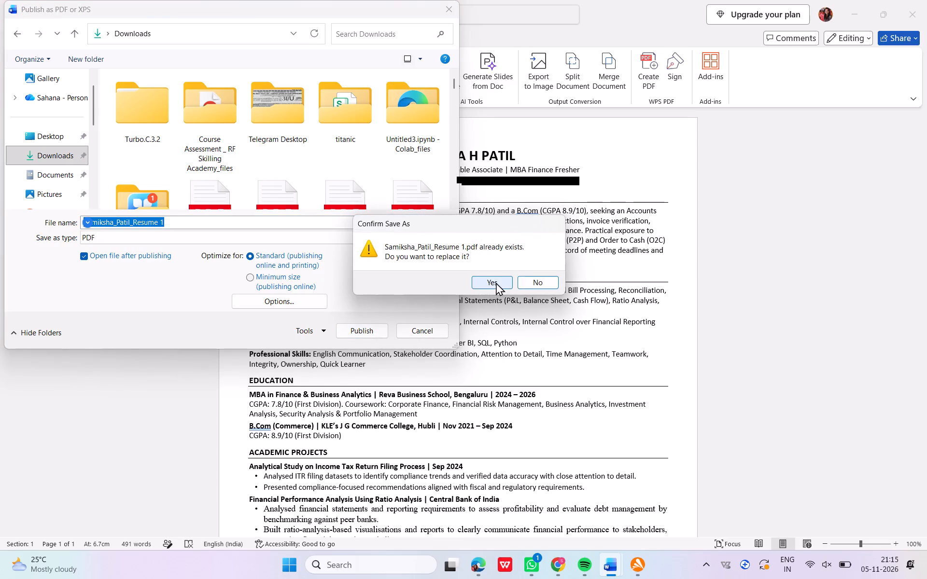
{"action": "left_click", "coordinate": [496, 282]}
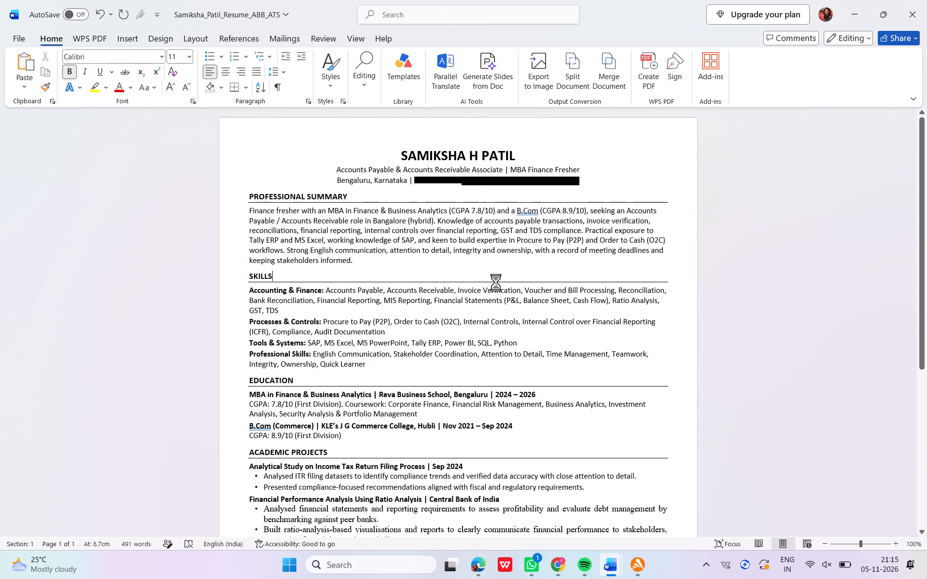
{"action": "left_click", "coordinate": [496, 282]}
{"action": "left_click", "coordinate": [496, 282]}
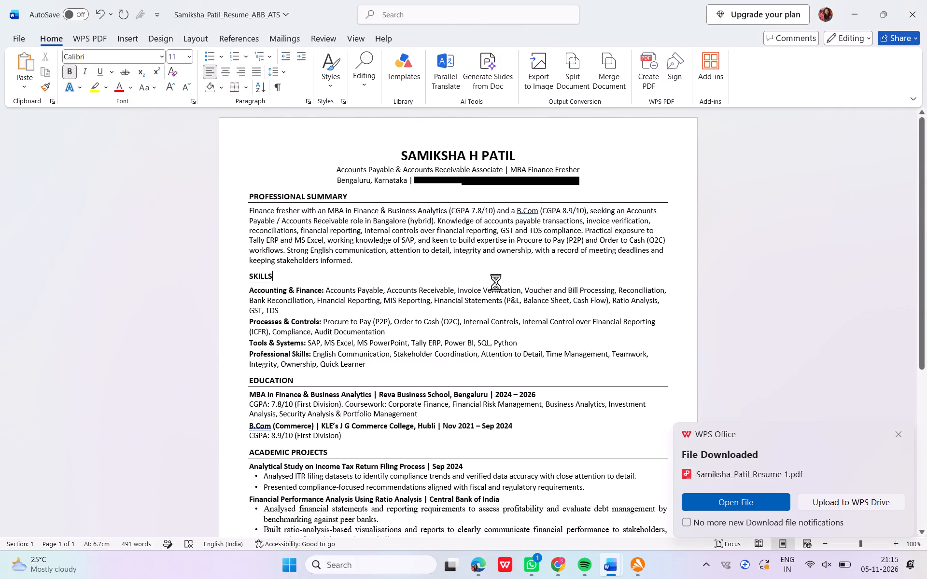
{"action": "left_click", "coordinate": [899, 432]}
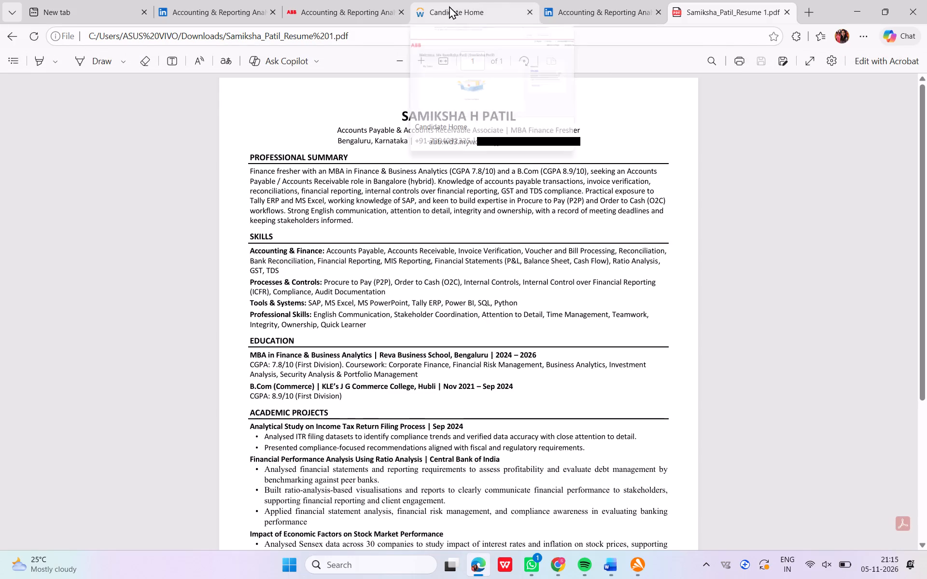
In Microsoft Edge, check the active applications on ABB's Candidate Home and open the Accounting & Reporting Analyst-Payable posting.
{"action": "left_click", "coordinate": [471, 12]}
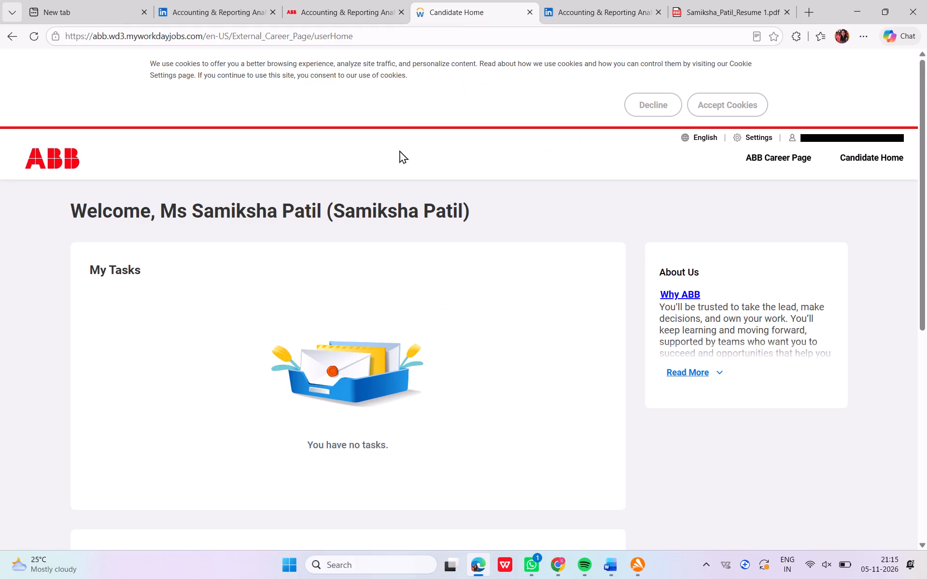
{"action": "scroll", "coordinate": [399, 340], "scroll_direction": "down", "scroll_amount": 4}
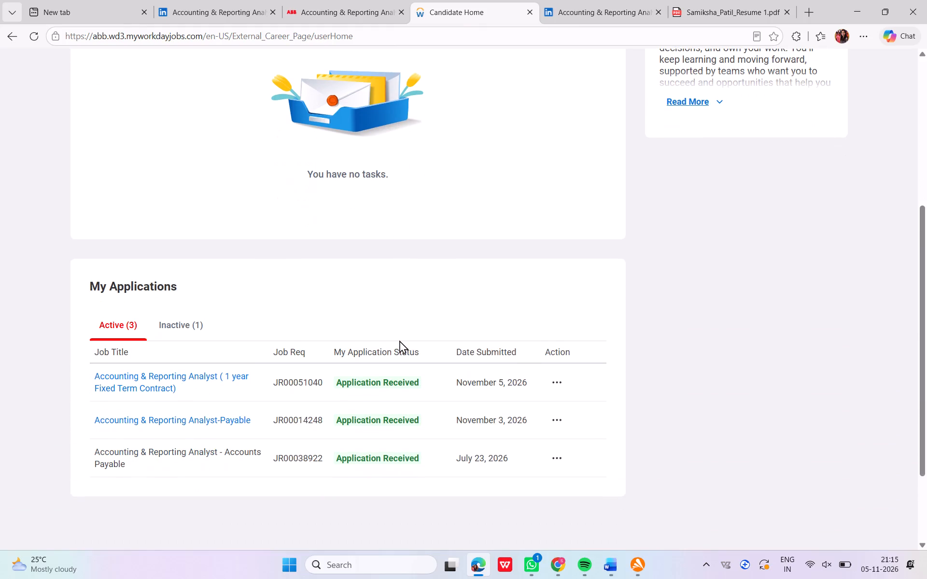
{"action": "scroll", "coordinate": [399, 340], "scroll_direction": "down", "scroll_amount": 2}
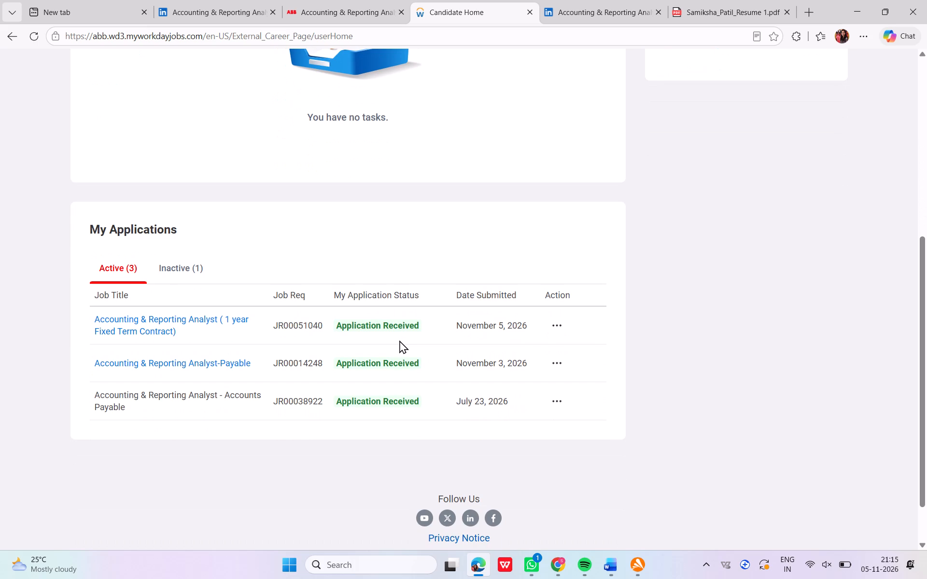
{"action": "scroll", "coordinate": [399, 340], "scroll_direction": "up", "scroll_amount": 1}
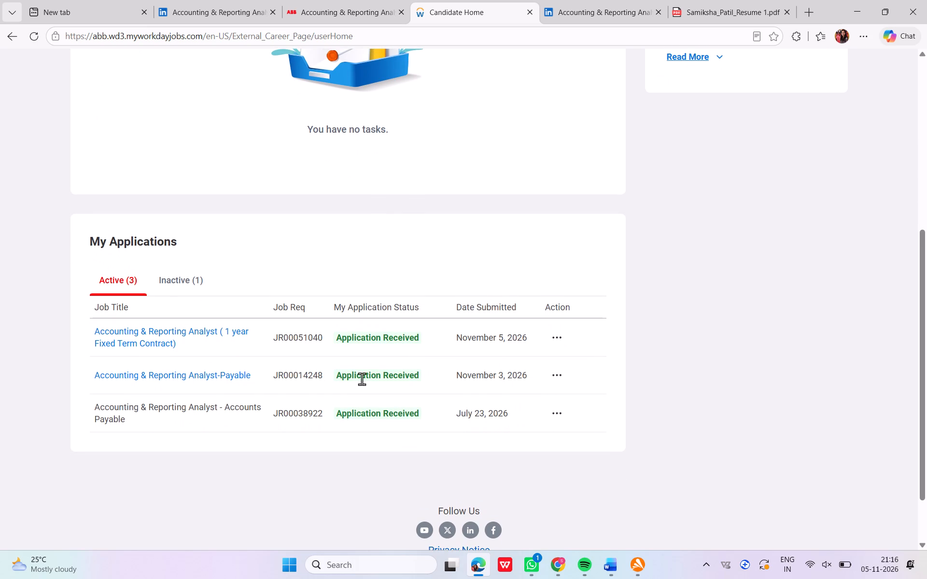
{"action": "double_click", "coordinate": [239, 371]}
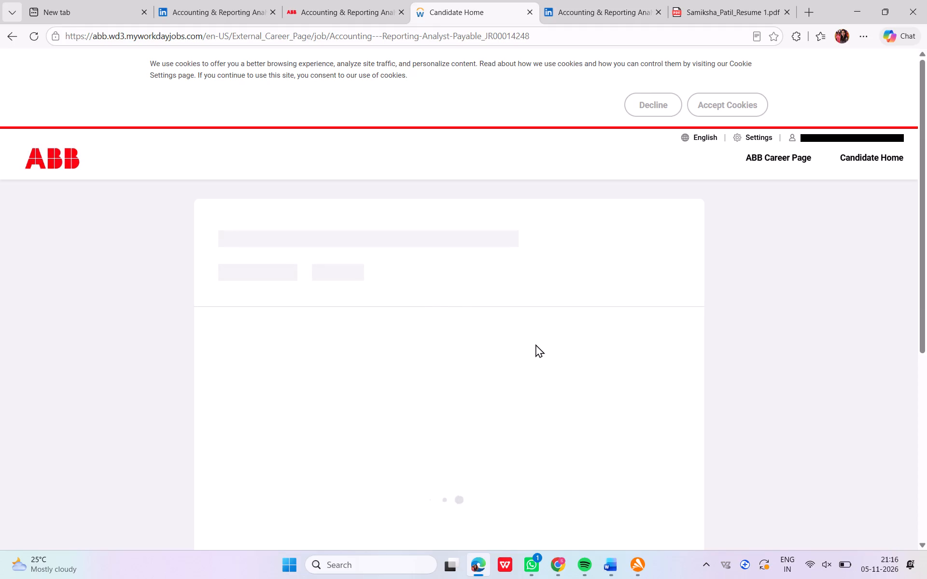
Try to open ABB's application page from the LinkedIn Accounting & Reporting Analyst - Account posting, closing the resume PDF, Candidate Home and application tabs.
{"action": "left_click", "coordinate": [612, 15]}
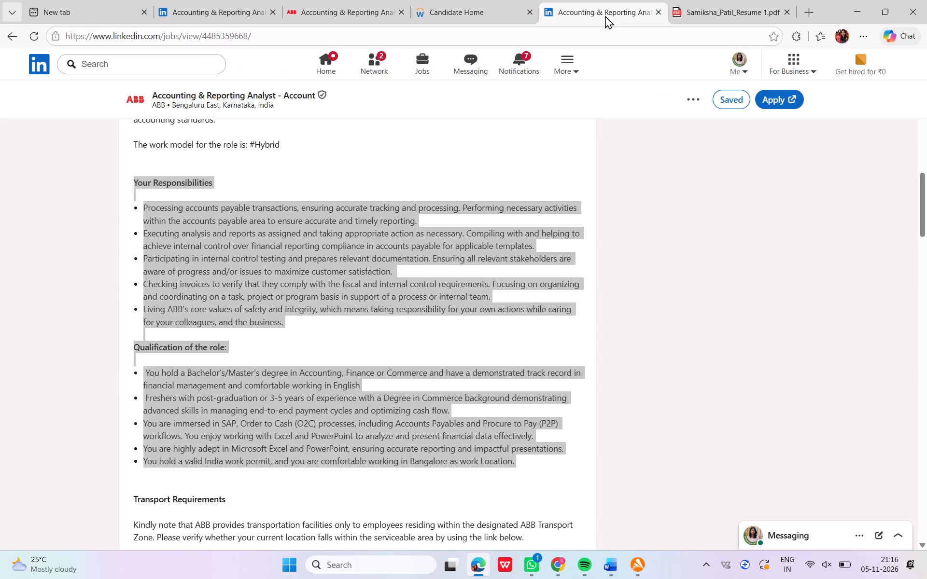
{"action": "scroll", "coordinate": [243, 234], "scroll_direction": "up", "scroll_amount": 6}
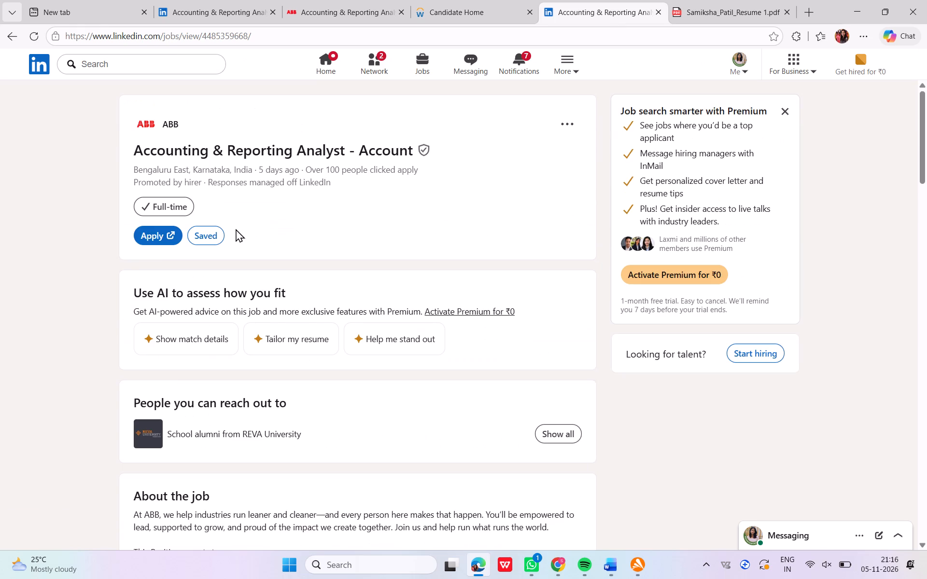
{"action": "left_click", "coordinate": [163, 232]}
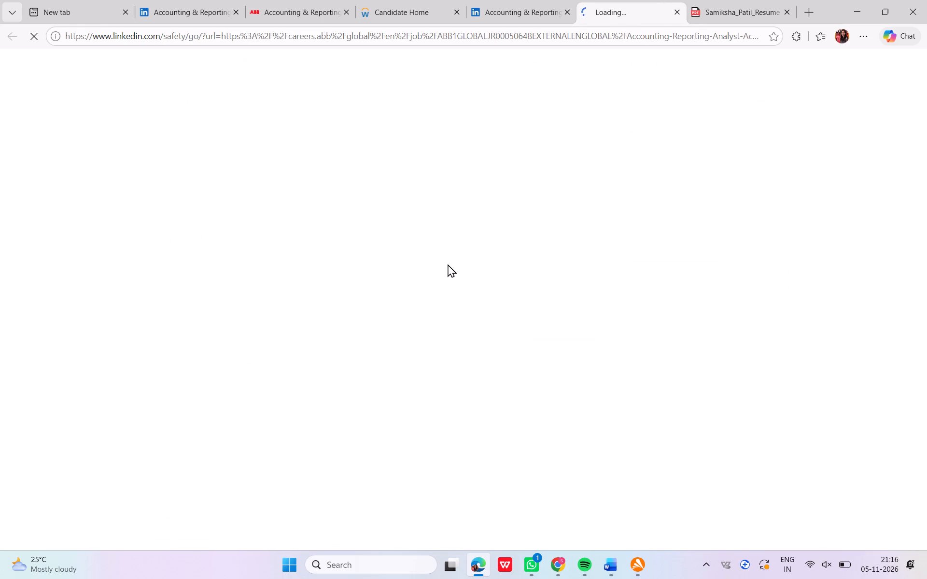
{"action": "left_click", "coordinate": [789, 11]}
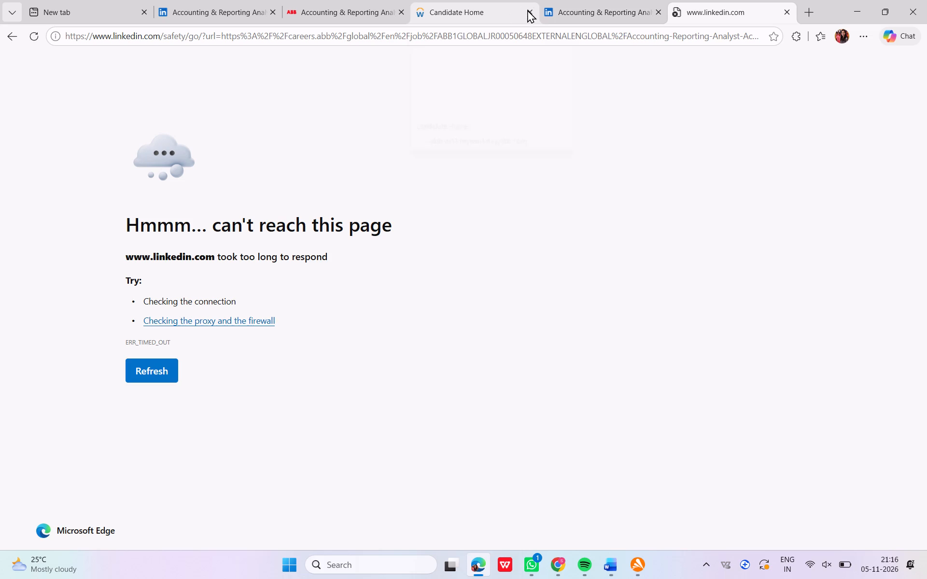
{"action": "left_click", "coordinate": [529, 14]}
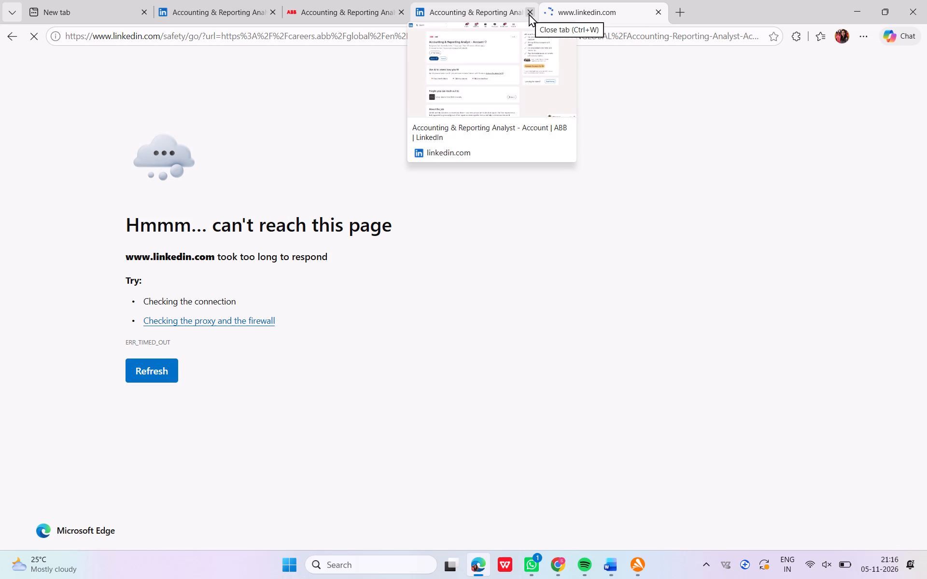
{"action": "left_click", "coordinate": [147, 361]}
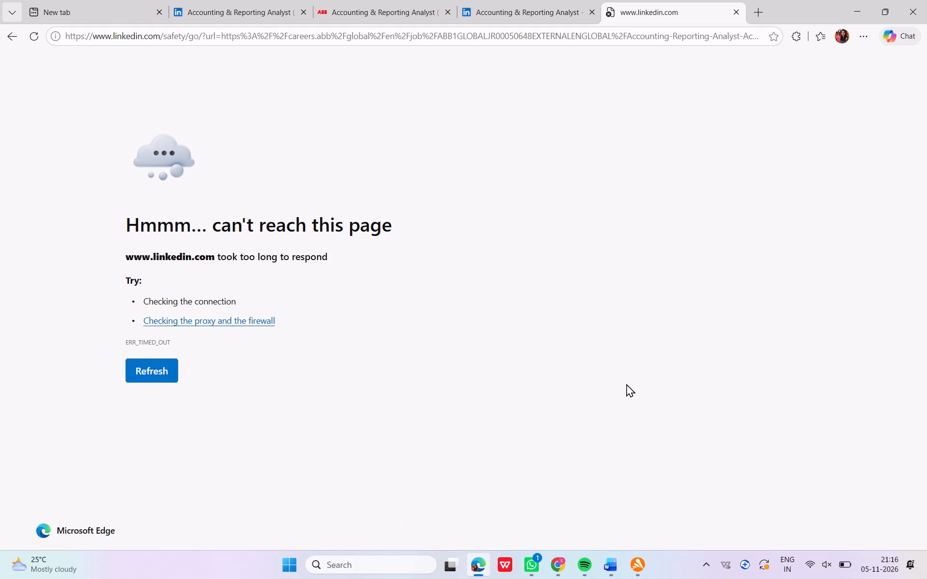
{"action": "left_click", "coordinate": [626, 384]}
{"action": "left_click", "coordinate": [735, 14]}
Look over ABB's careers-site posting for Accounting & Reporting Analyst (1 year Fixed Term Contract) and close it.
{"action": "left_click", "coordinate": [368, 8]}
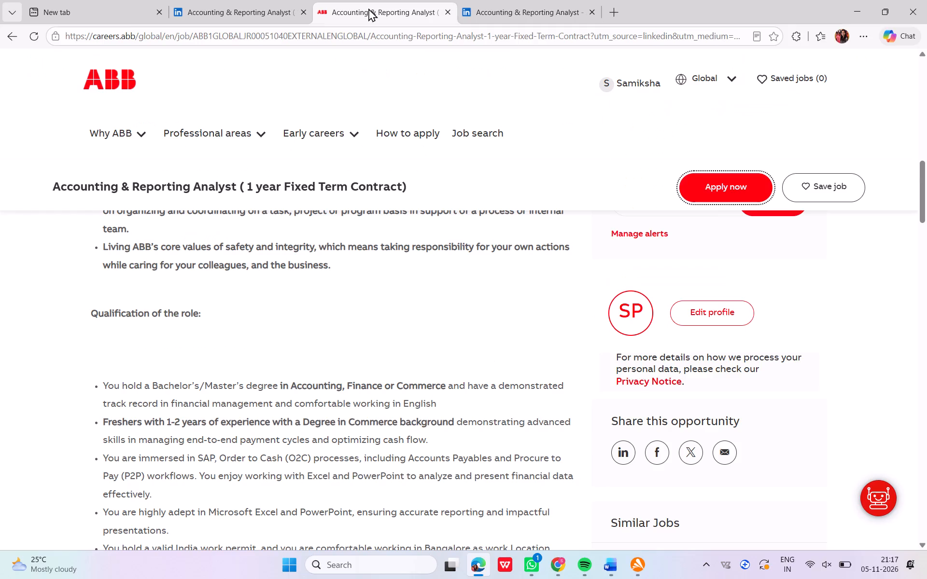
{"action": "scroll", "coordinate": [459, 345], "scroll_direction": "up", "scroll_amount": 7}
{"action": "scroll", "coordinate": [459, 345], "scroll_direction": "down", "scroll_amount": 2}
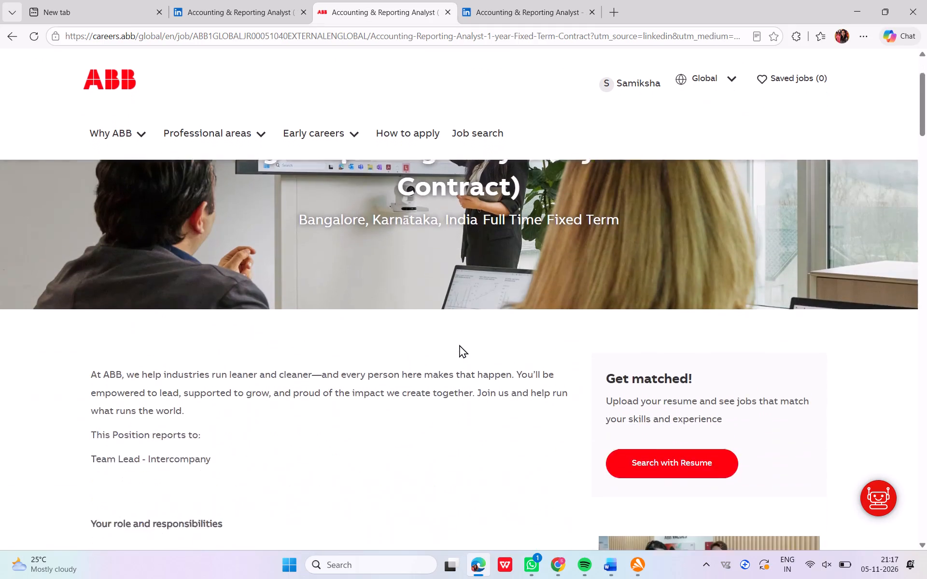
{"action": "scroll", "coordinate": [459, 345], "scroll_direction": "down", "scroll_amount": 2}
{"action": "scroll", "coordinate": [459, 345], "scroll_direction": "up", "scroll_amount": 1}
{"action": "scroll", "coordinate": [459, 345], "scroll_direction": "down", "scroll_amount": 1}
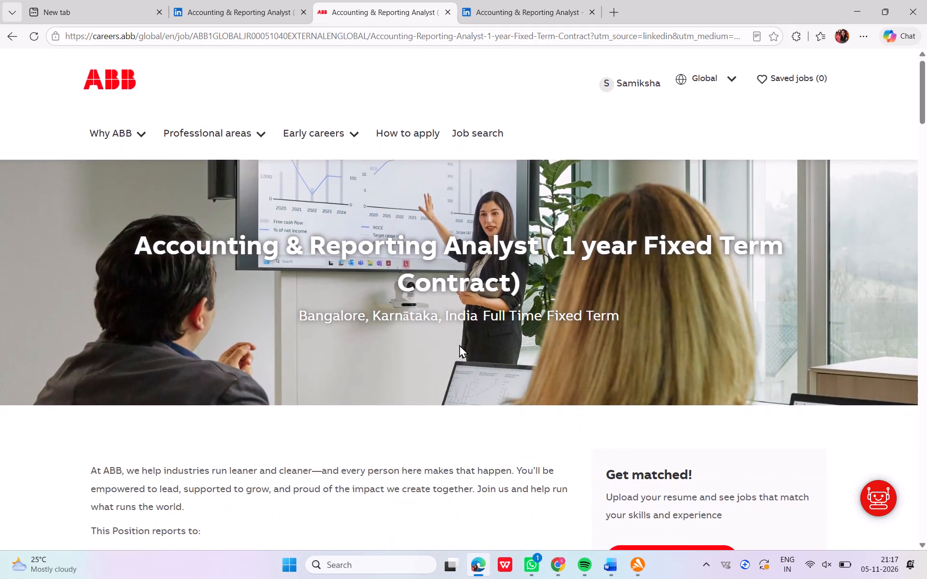
{"action": "scroll", "coordinate": [459, 345], "scroll_direction": "down", "scroll_amount": 1}
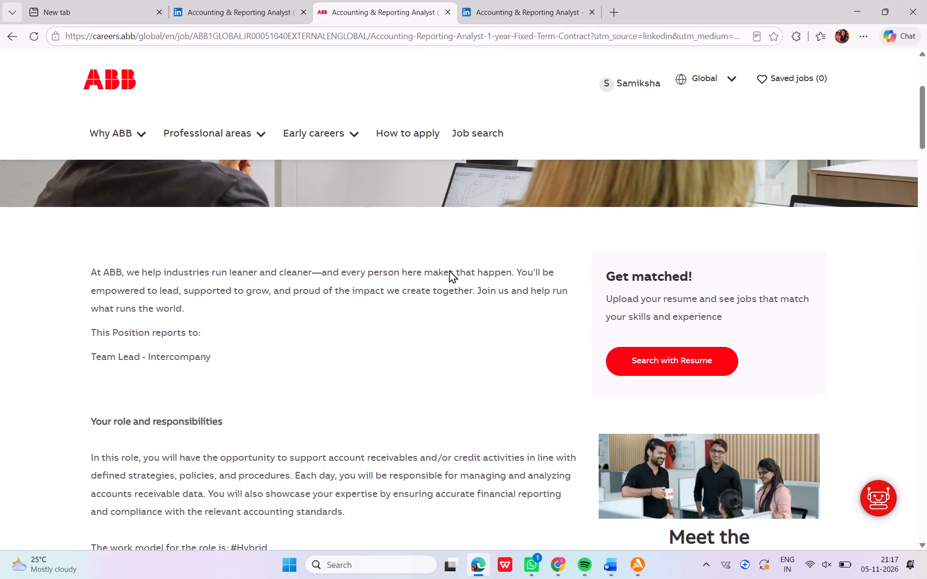
{"action": "left_click", "coordinate": [447, 12]}
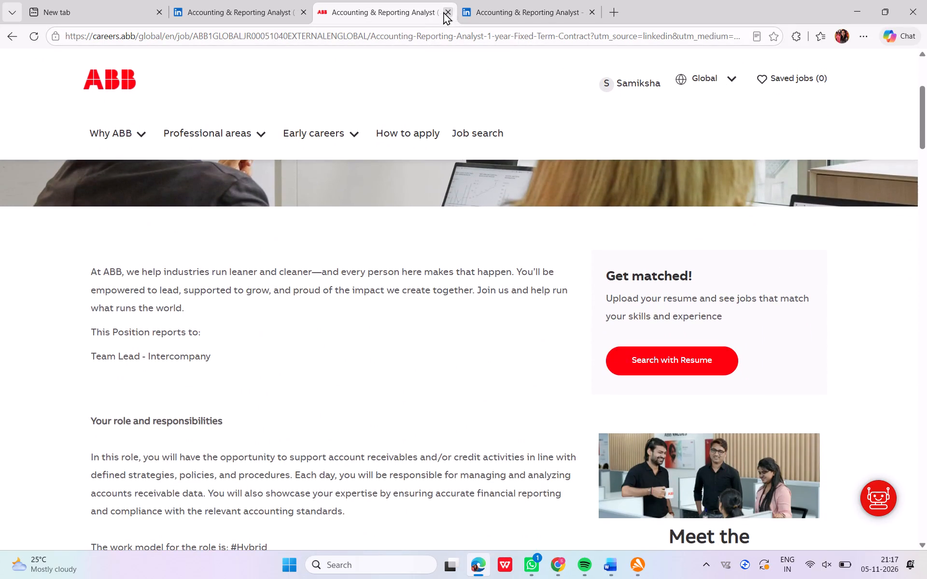
Retry opening ABB's application page from the LinkedIn Accounting & Reporting Analyst - Account posting, returning to the posting while it loads.
{"action": "left_click", "coordinate": [367, 14]}
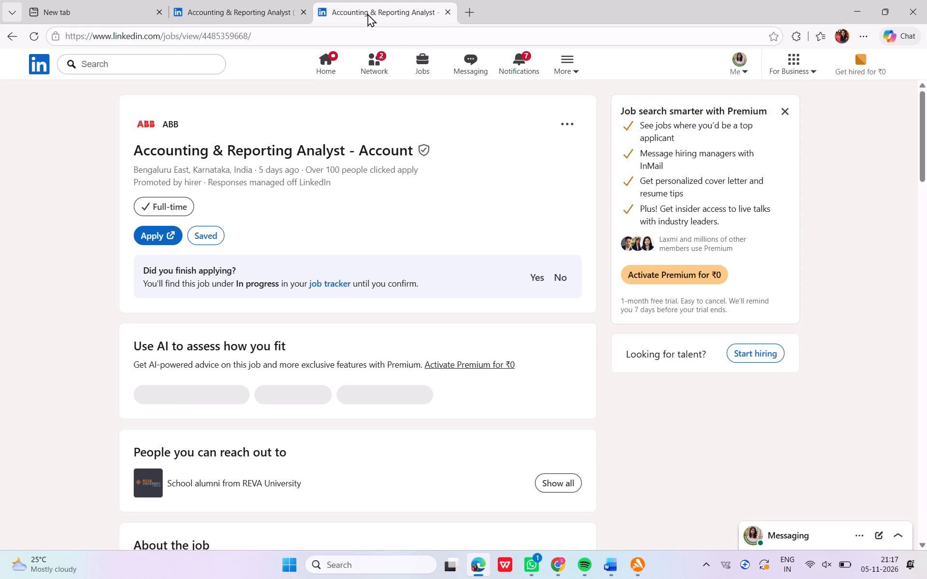
{"action": "left_click", "coordinate": [155, 239]}
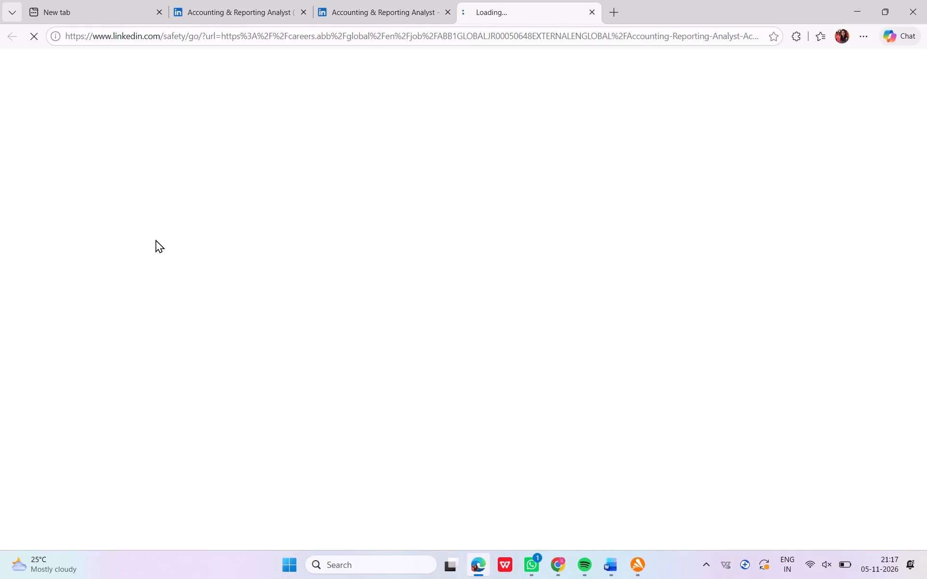
{"action": "left_click", "coordinate": [383, 0]}
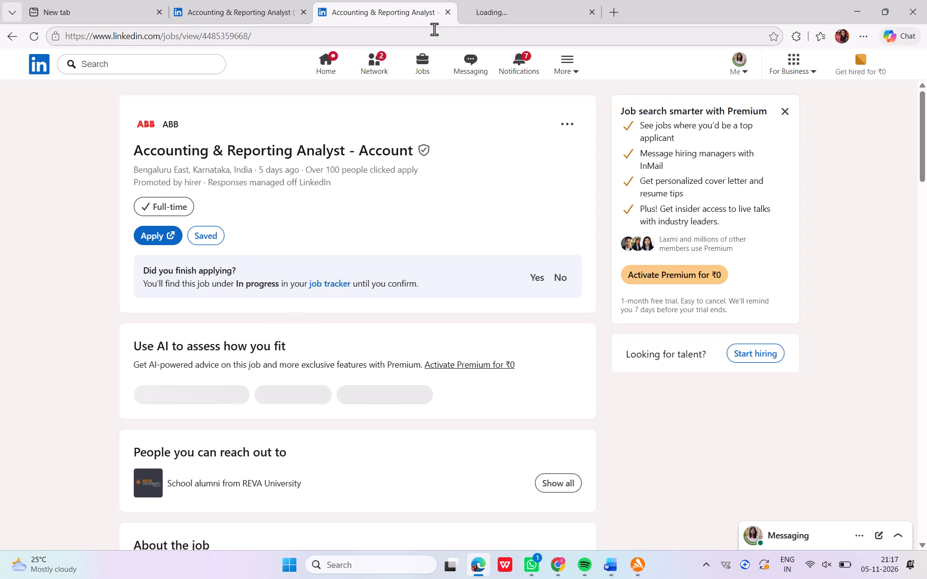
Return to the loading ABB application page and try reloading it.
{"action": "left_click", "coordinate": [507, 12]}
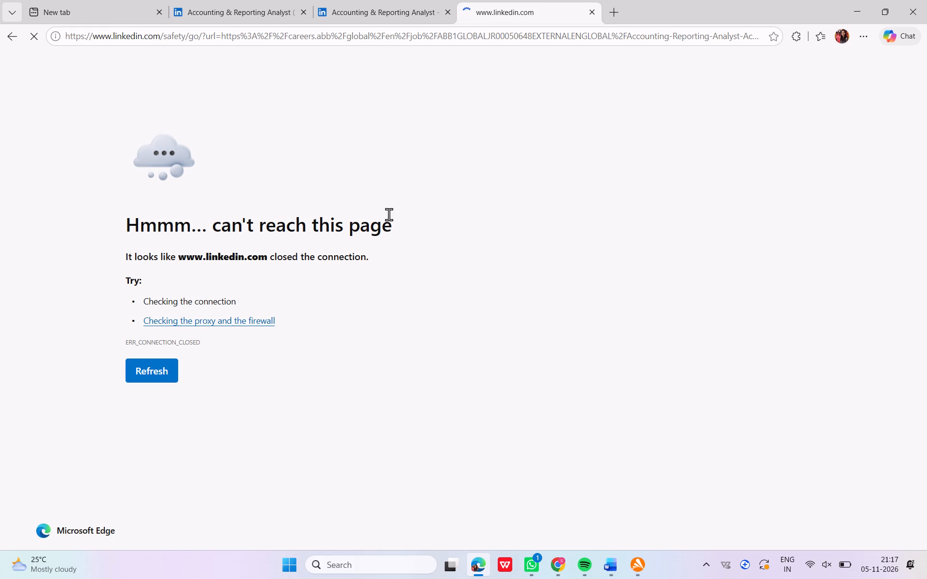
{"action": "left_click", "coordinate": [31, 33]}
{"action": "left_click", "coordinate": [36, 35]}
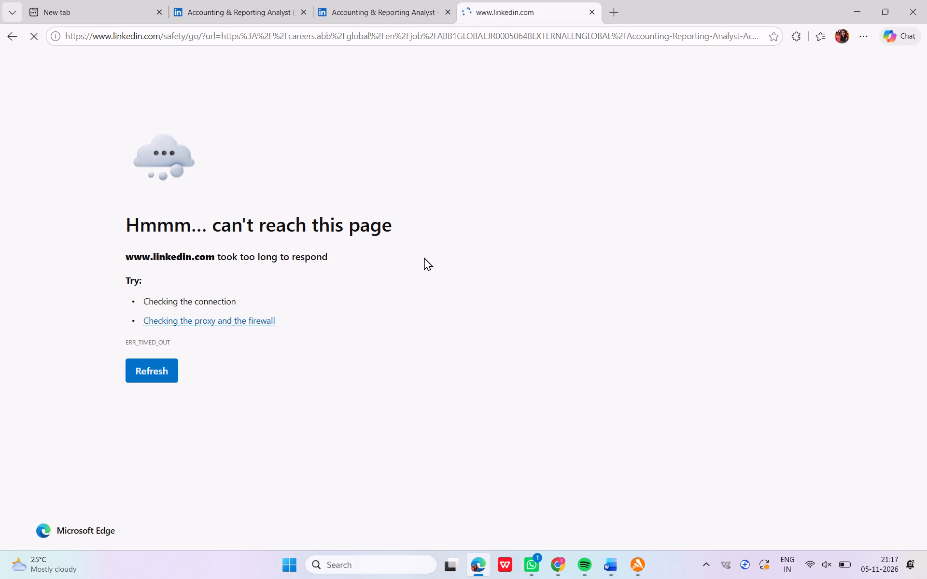
Switch the computer's Wi-Fi connection to the secured network whose name ends in 15, keeping automatic connection enabled.
{"action": "left_click", "coordinate": [821, 576]}
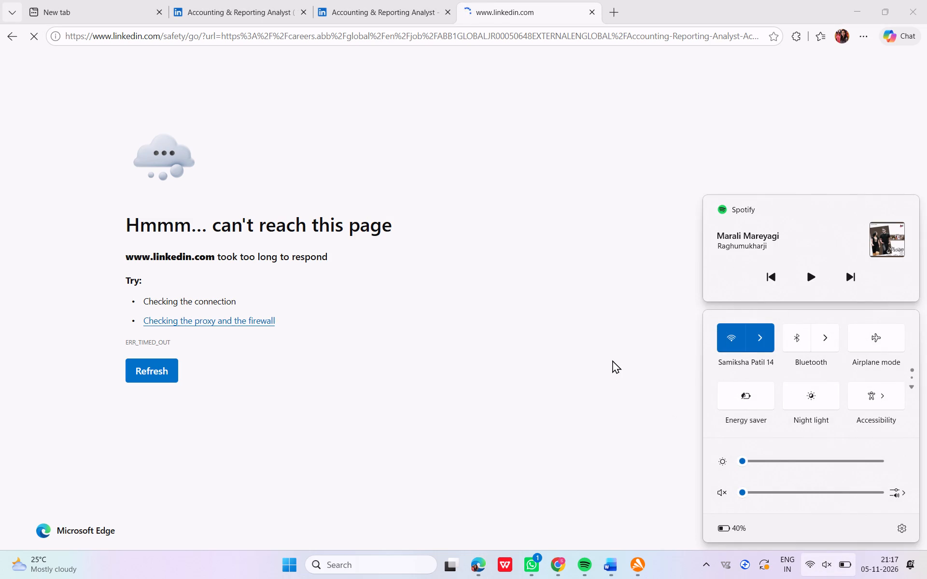
{"action": "left_click", "coordinate": [759, 336]}
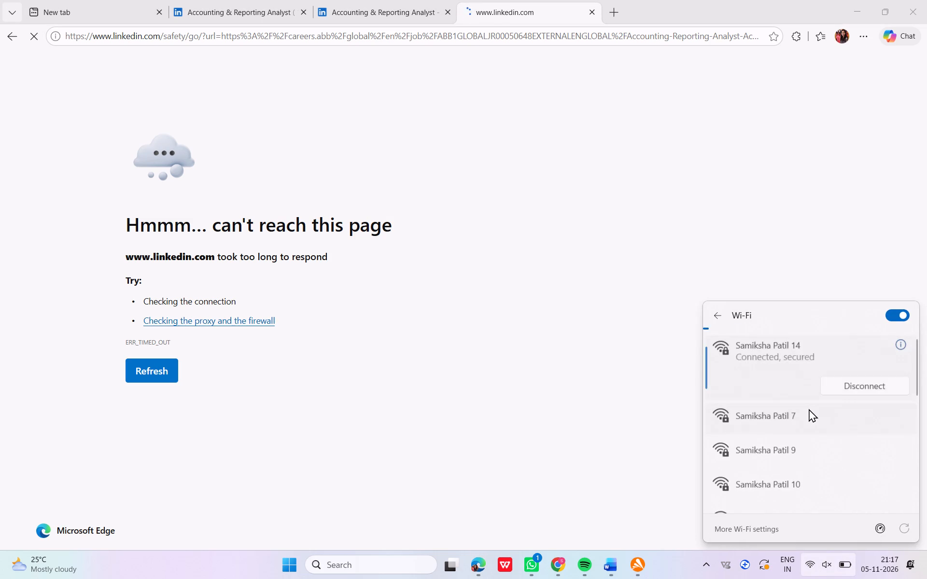
{"action": "scroll", "coordinate": [808, 410], "scroll_direction": "down", "scroll_amount": 3}
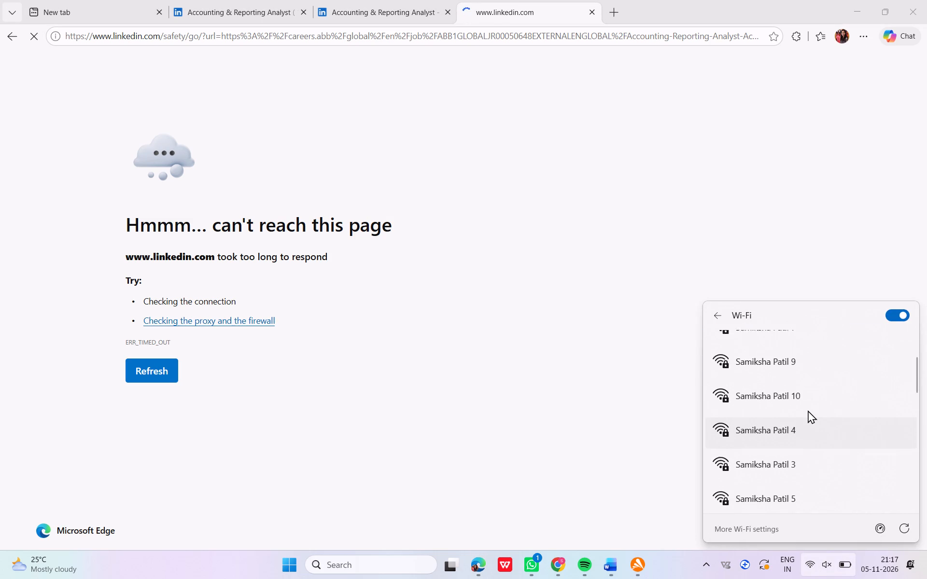
{"action": "scroll", "coordinate": [808, 410], "scroll_direction": "down", "scroll_amount": 4}
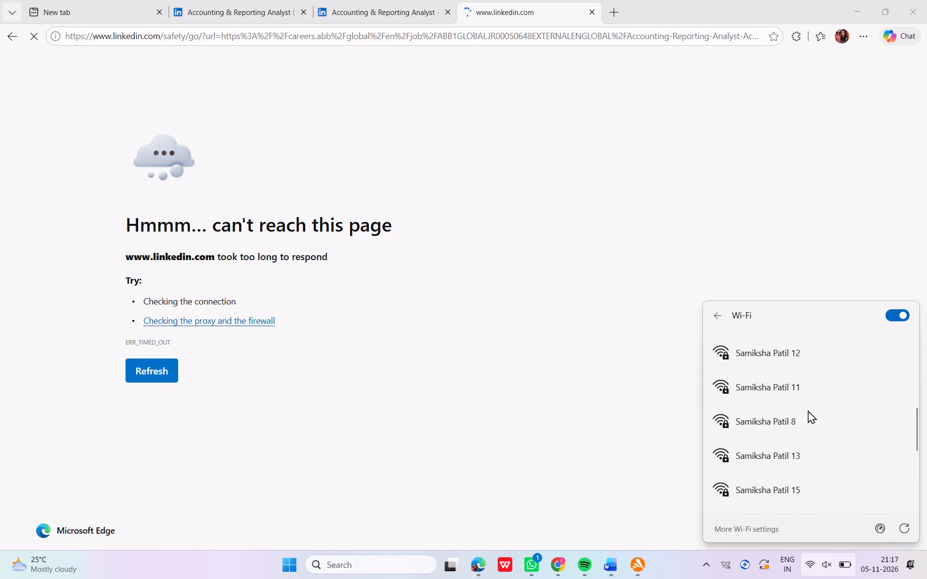
{"action": "scroll", "coordinate": [808, 410], "scroll_direction": "down", "scroll_amount": 1}
{"action": "left_click", "coordinate": [805, 436]}
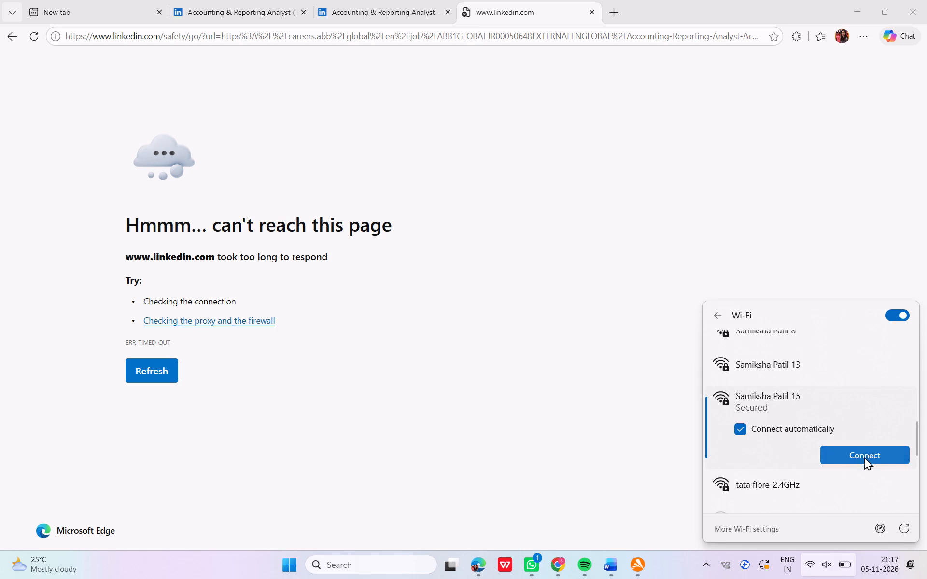
{"action": "left_click", "coordinate": [864, 454]}
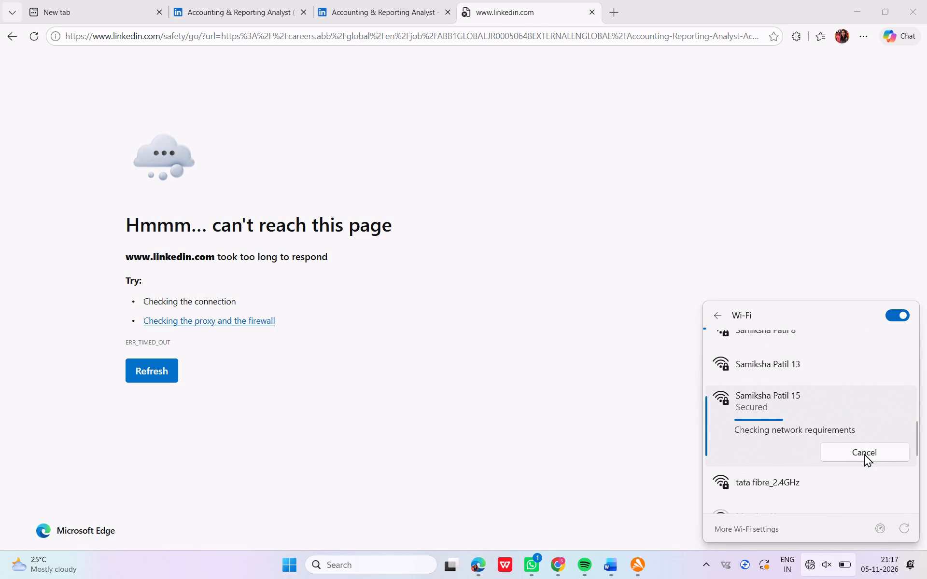